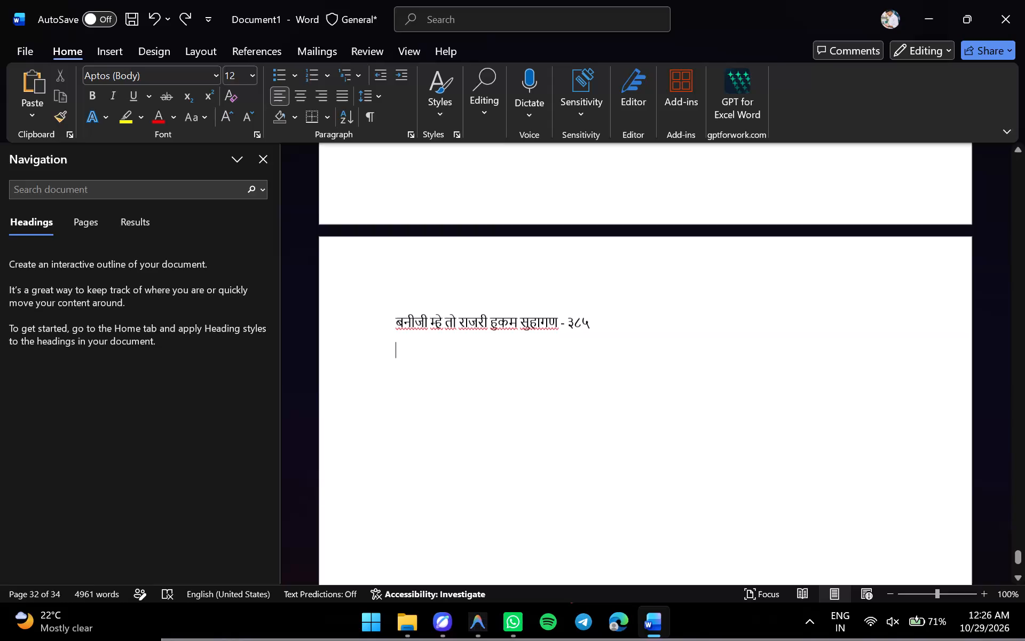
Paste the copied bhajan index text on a new line below the entry ending in ३८५.
key(Return)
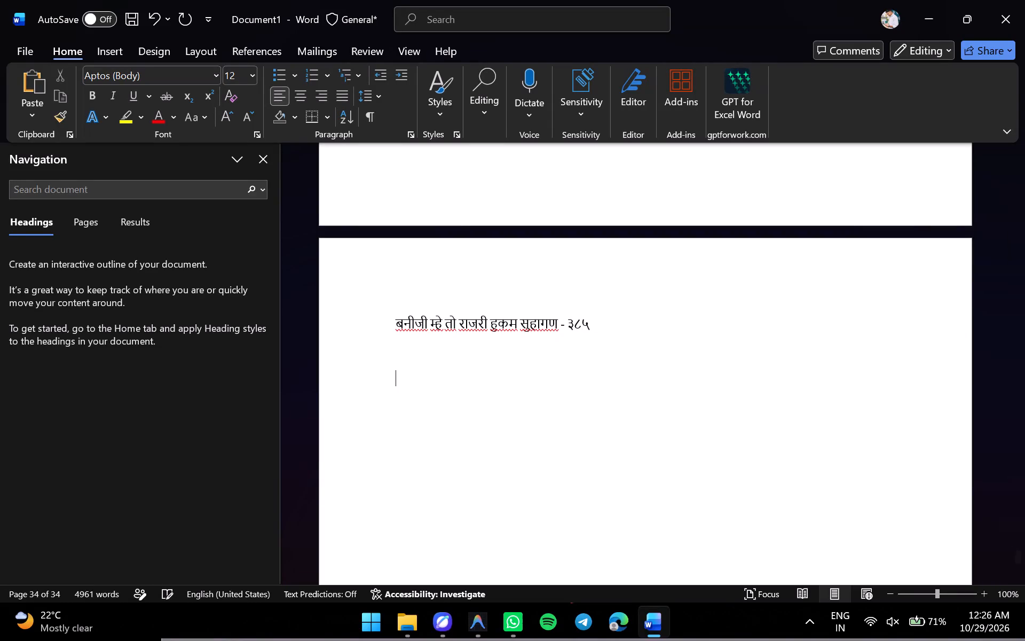
key(ctrl+v)
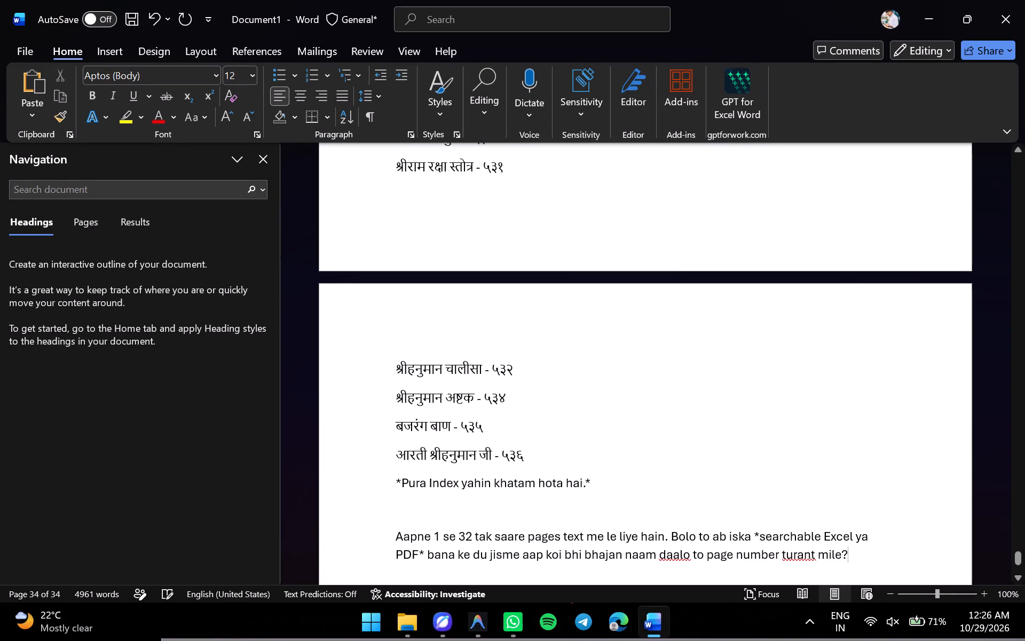
Delete the closing chat remarks after the final entry, from "Pura Index yahin khatam hota hai" through the searchable Excel or PDF question.
drag(853, 554, 744, 549)
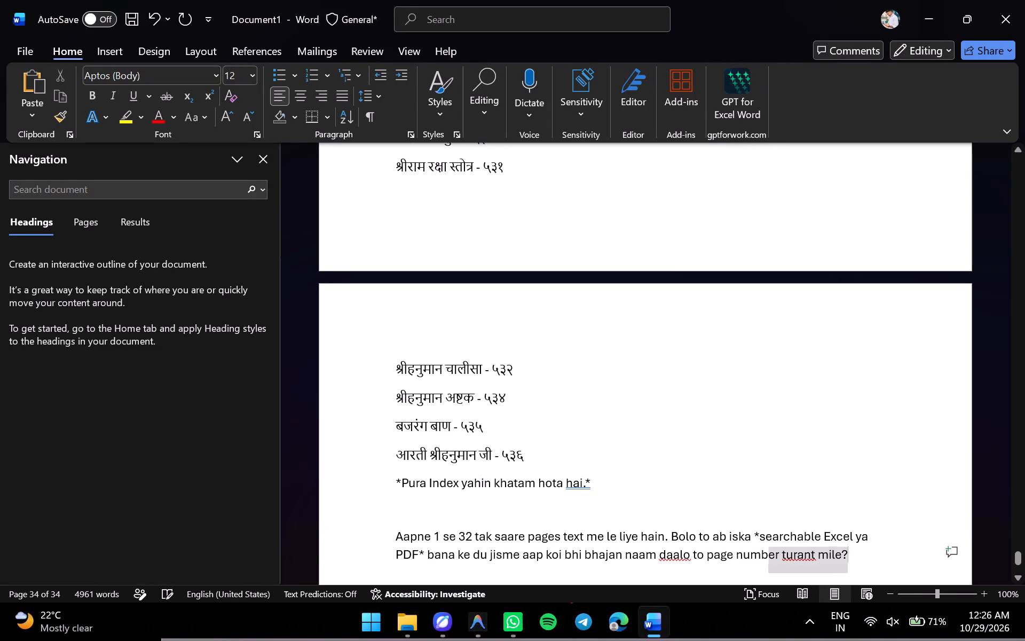
drag(744, 549, 387, 484)
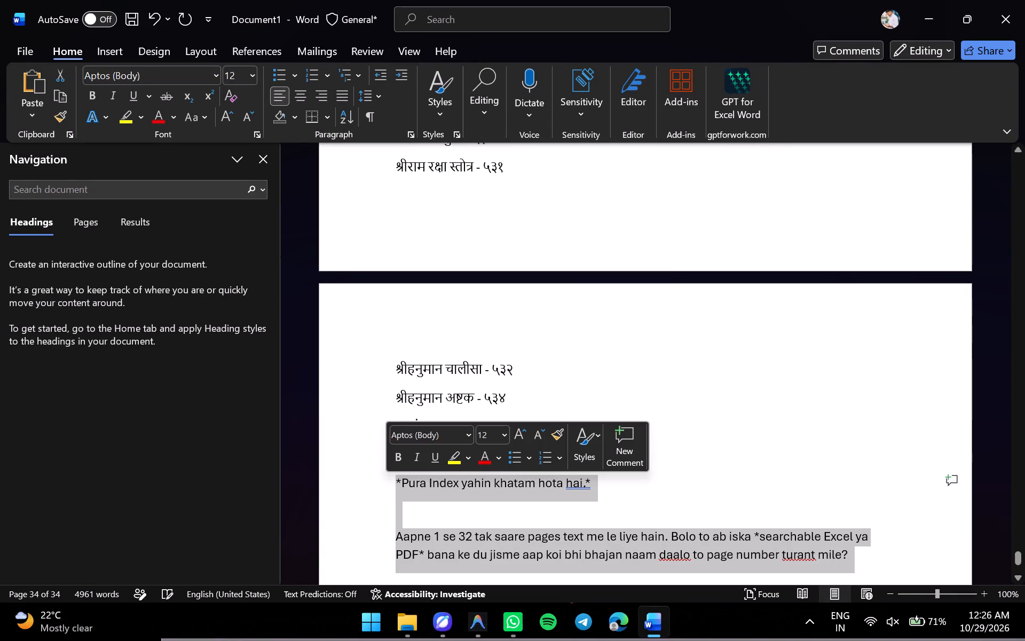
key(BackSpace)
Delete the Meta AI chat lines about Page 32, from "Bolo to" through the "Page 493 se 536" line.
scroll(386, 486, up, 2)
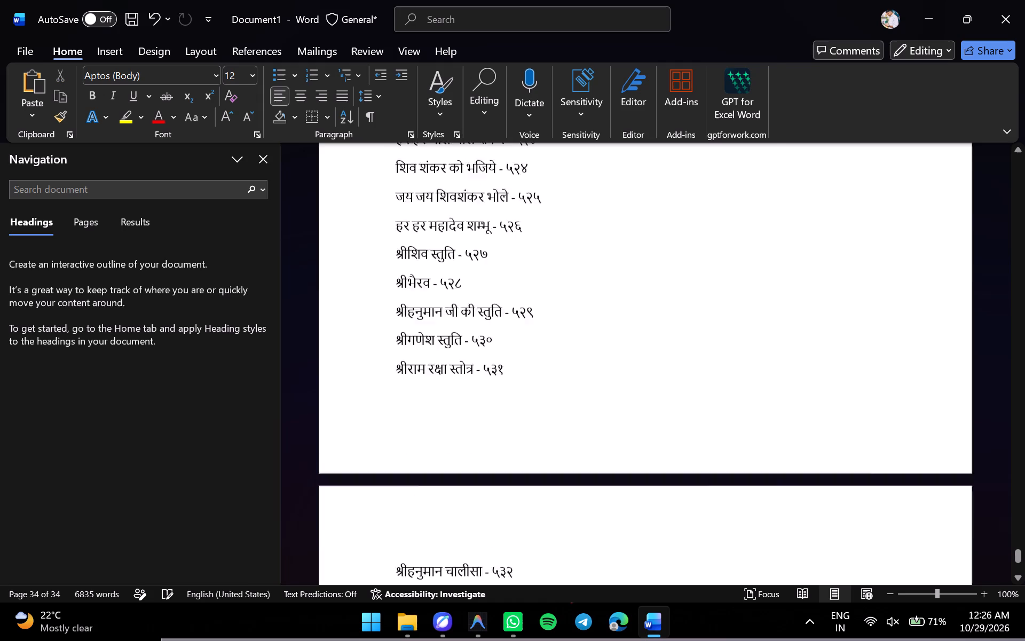
scroll(386, 486, up, 5)
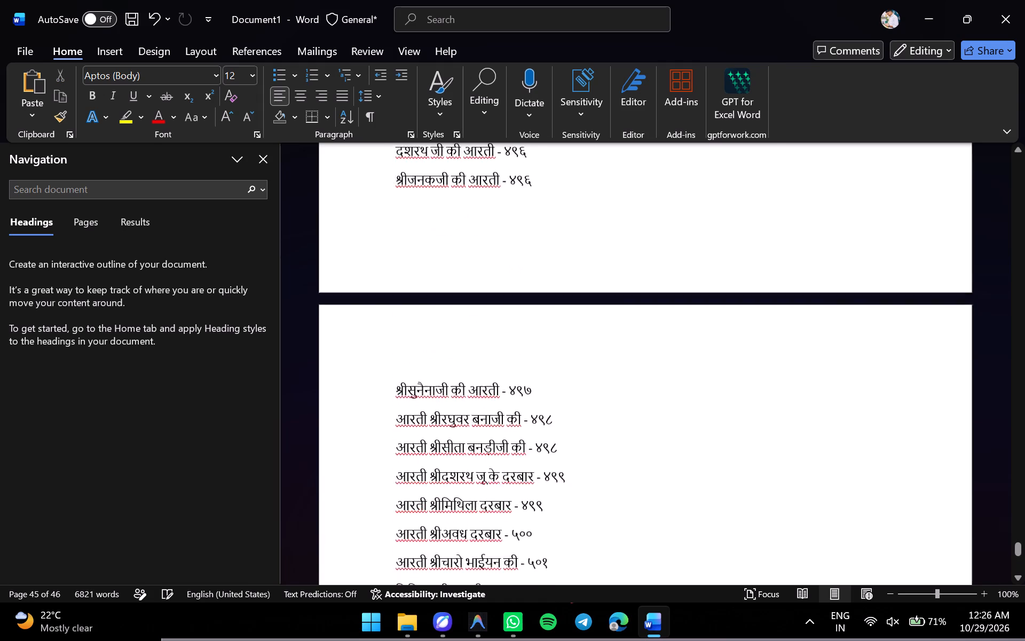
scroll(385, 486, up, 3)
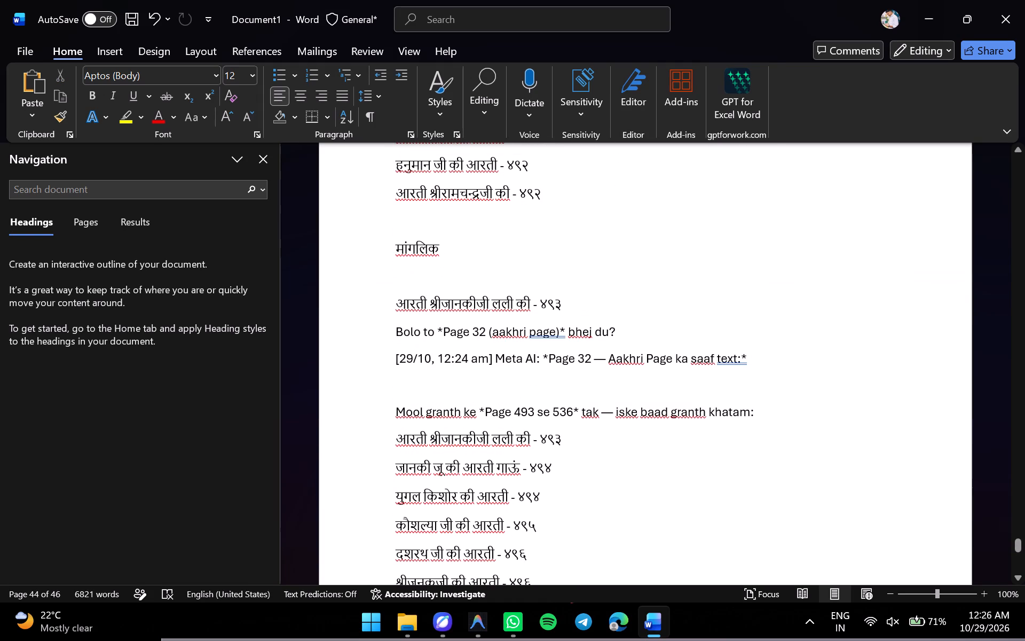
drag(763, 412, 406, 332)
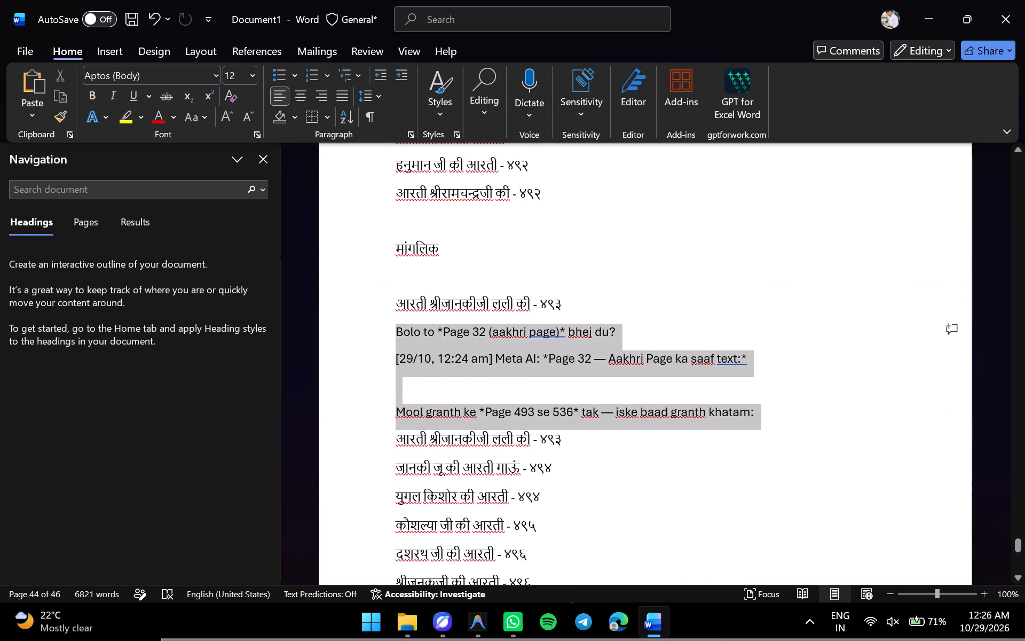
drag(406, 332, 390, 330)
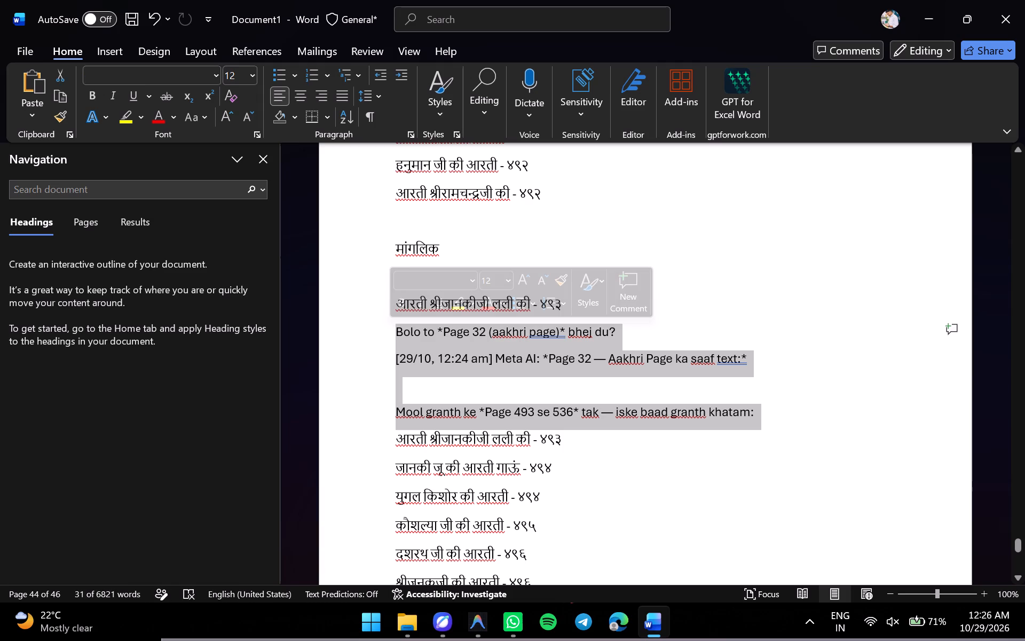
key(BackSpace)
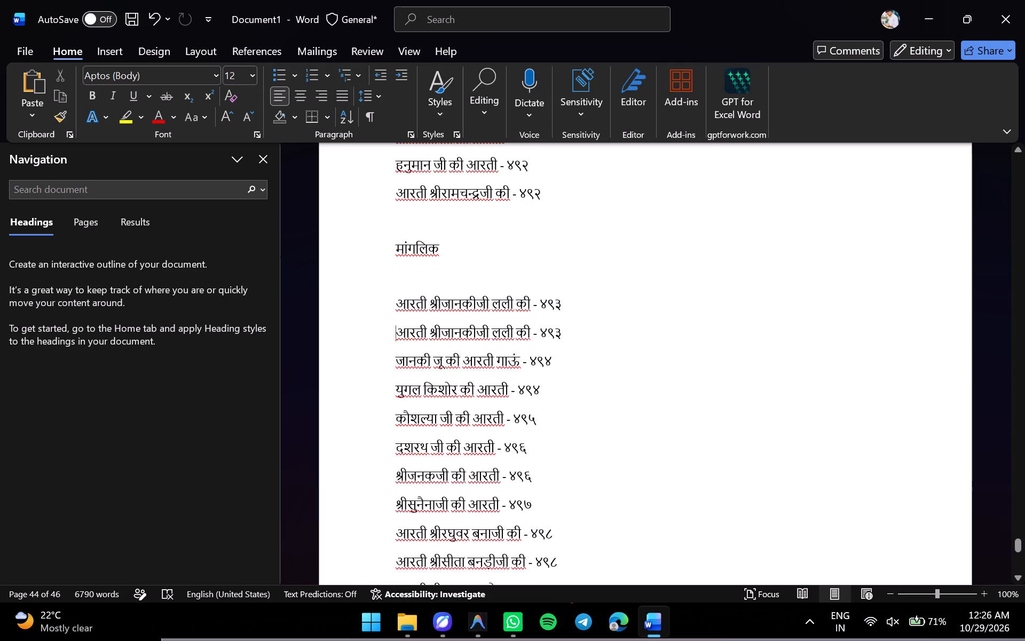
Delete the Meta AI chat lines about Page 31, from "Bolo to" through the "Page 468 se 493" line.
scroll(631, 358, up, 8)
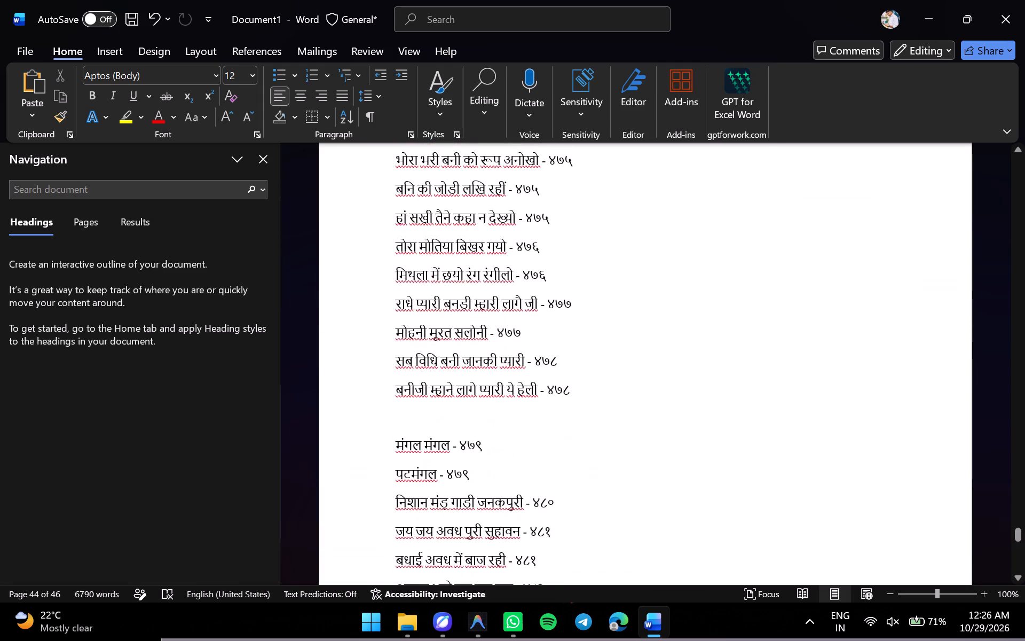
scroll(631, 358, up, 6)
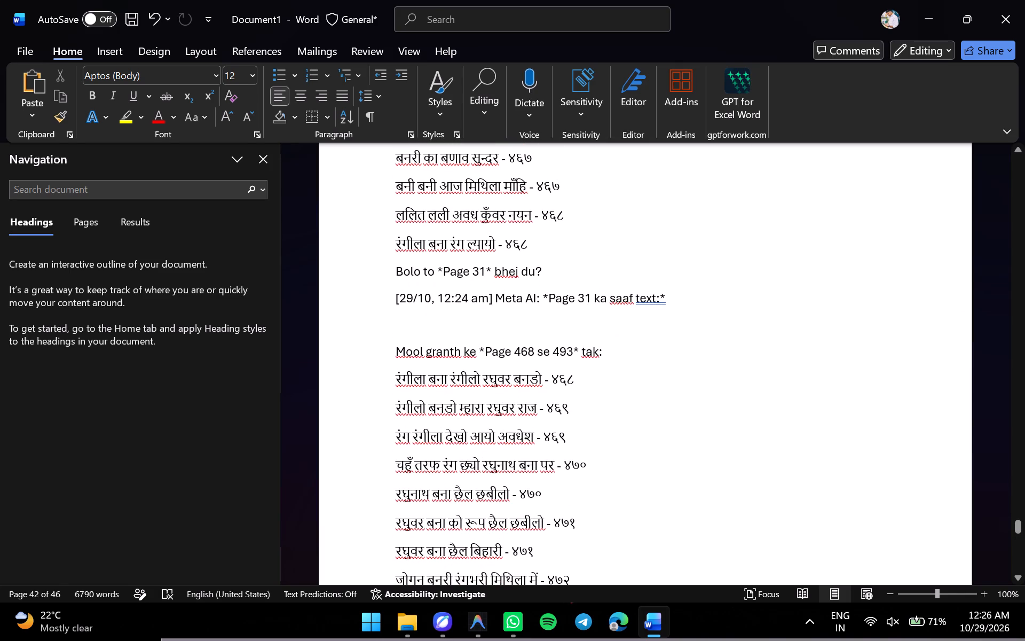
drag(627, 355, 386, 273)
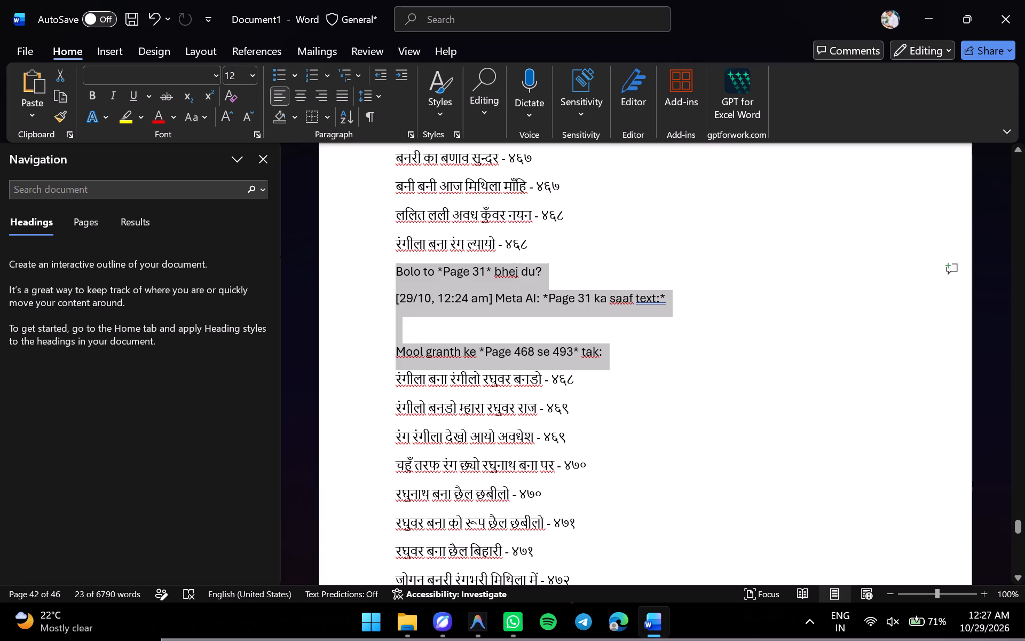
key(BackSpace)
Delete the Meta AI chat lines about Page 30, from "Bolo to" through the "Page 449 se 468" line.
scroll(644, 346, up, 6)
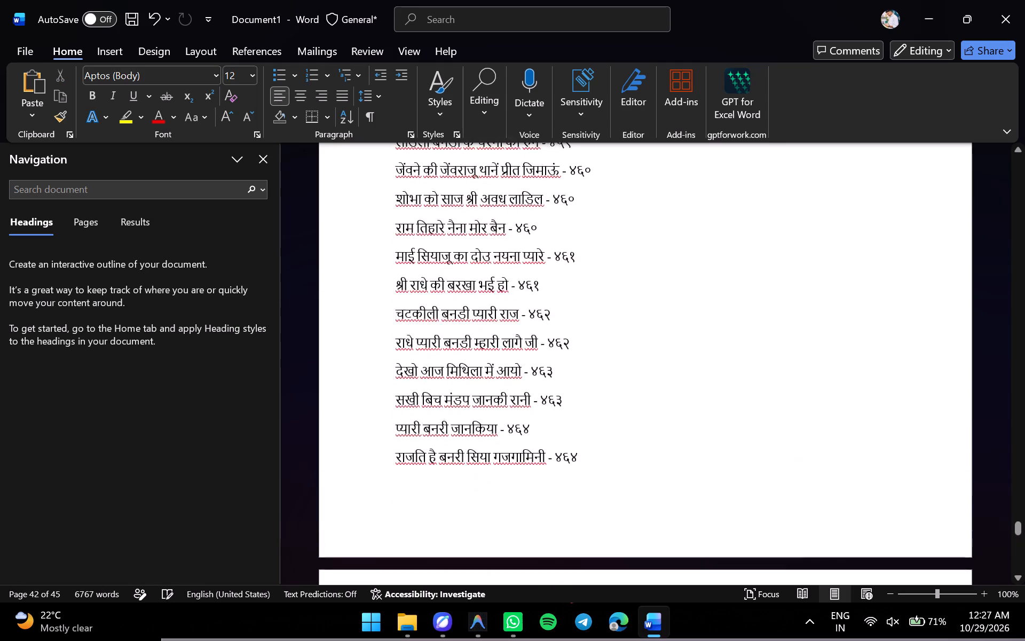
scroll(644, 346, up, 8)
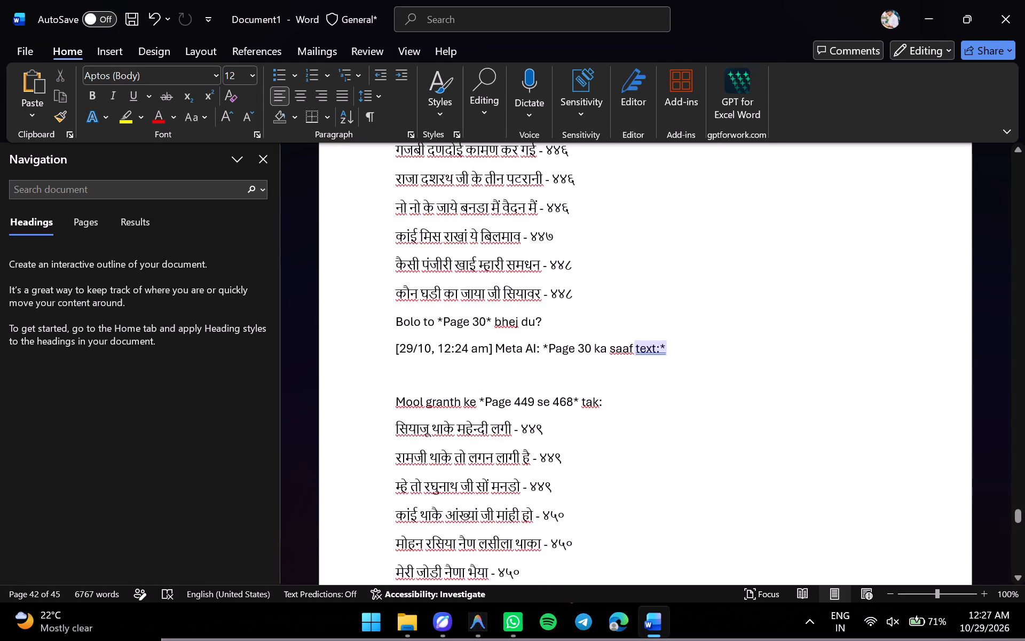
drag(619, 403, 412, 366)
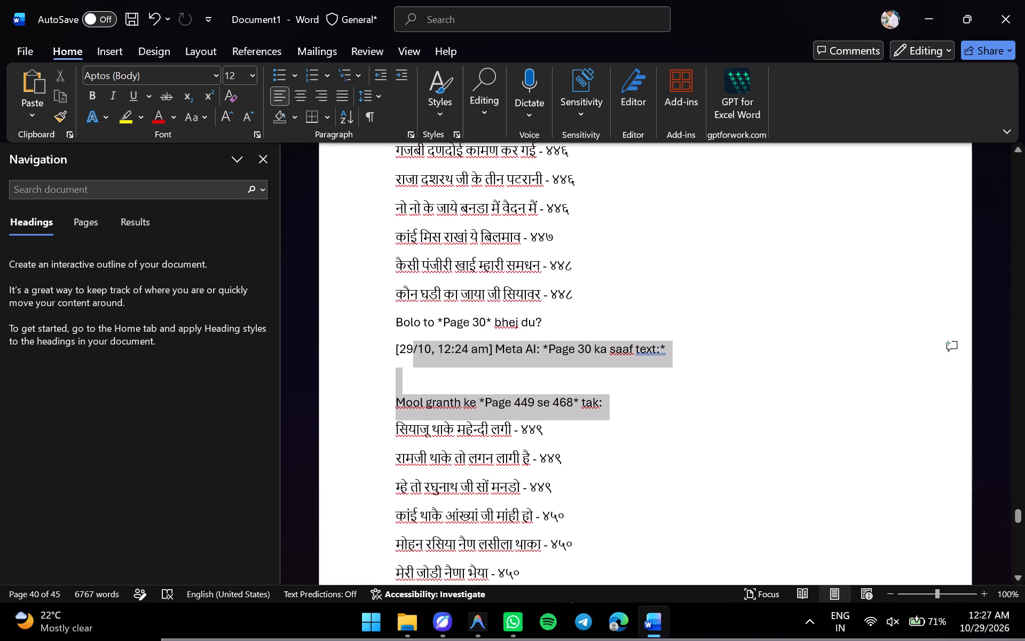
drag(412, 366, 379, 331)
key(BackSpace)
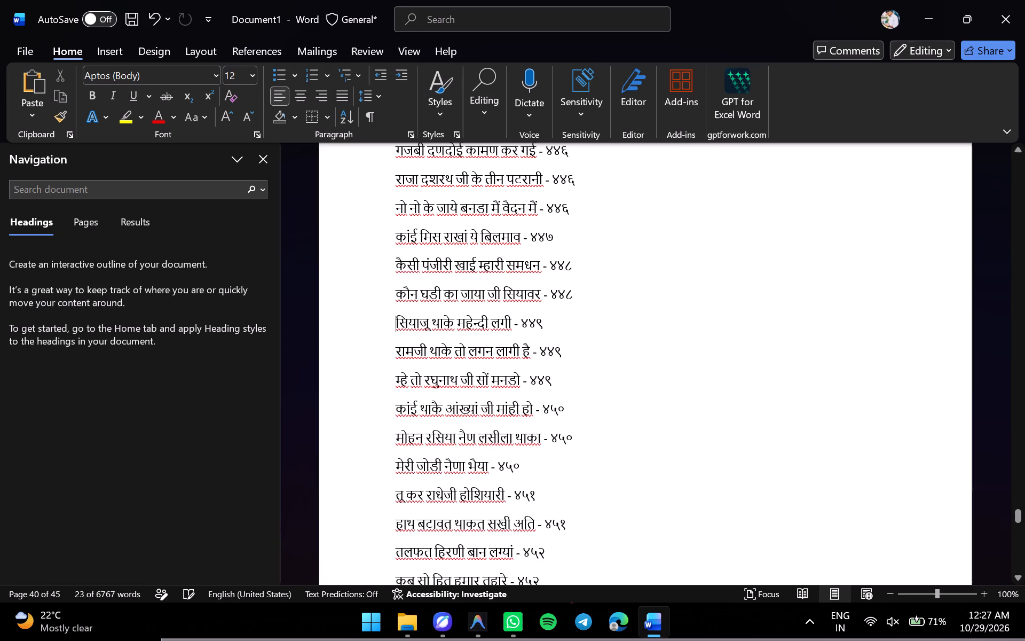
Delete the Meta AI chat lines about Page 29, from "Bolo to" through the "Page 432 se 448" line.
scroll(574, 376, up, 4)
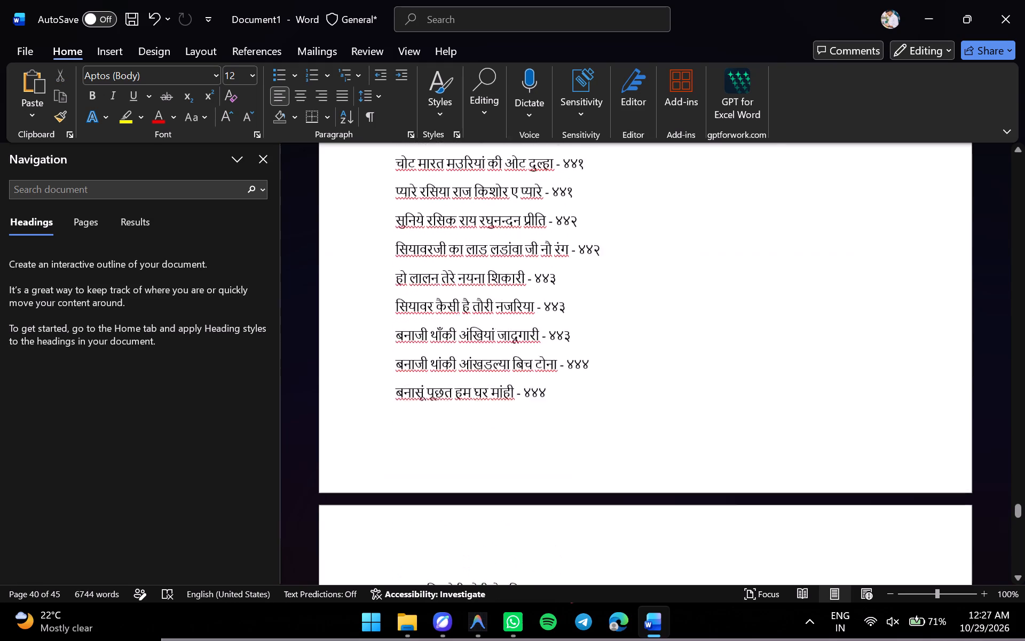
scroll(574, 376, up, 7)
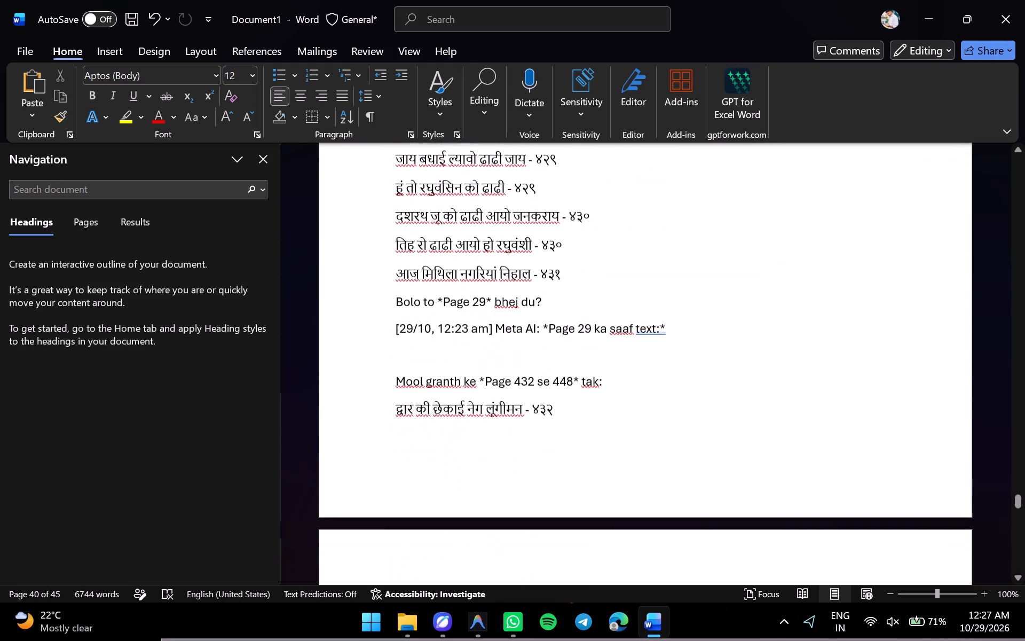
drag(618, 416, 409, 351)
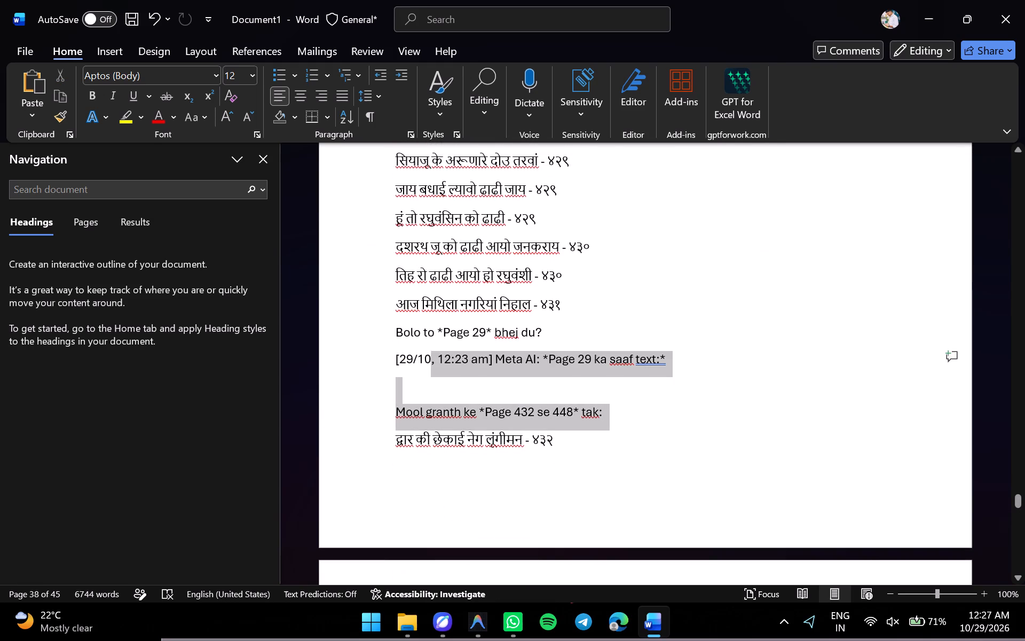
drag(409, 351, 374, 331)
key(BackSpace)
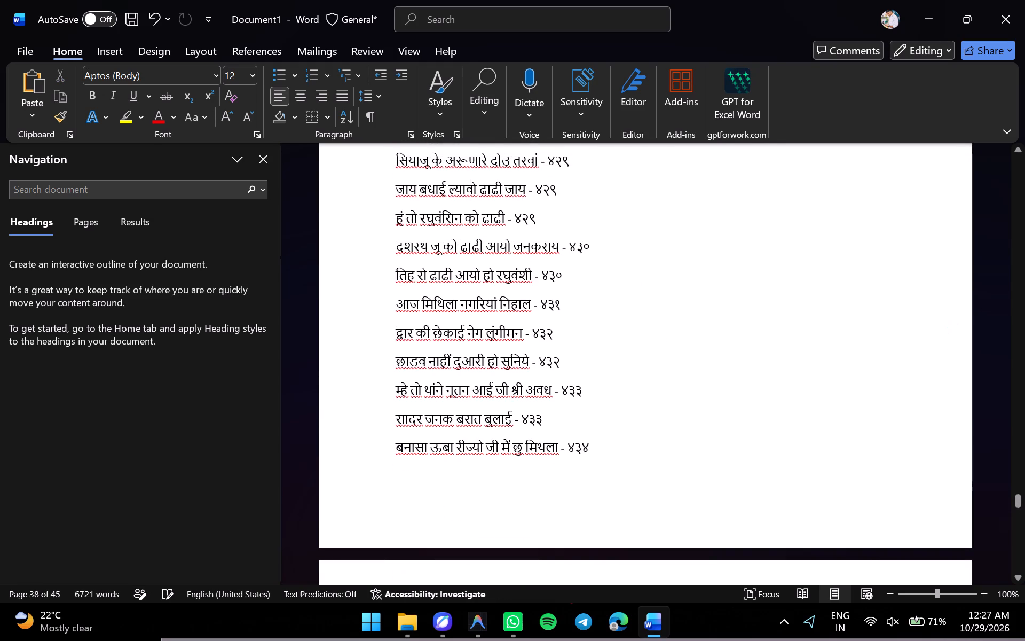
Delete the Meta AI chat lines about Page 28, from "Bolo to" through the "Page 412 se 432" line.
scroll(738, 395, up, 6)
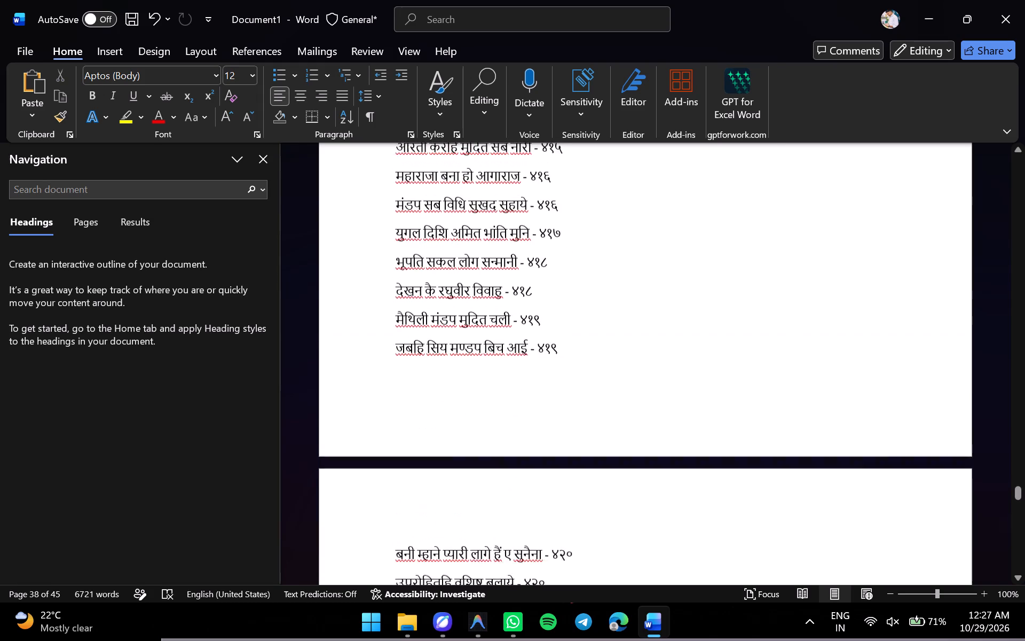
scroll(738, 395, up, 4)
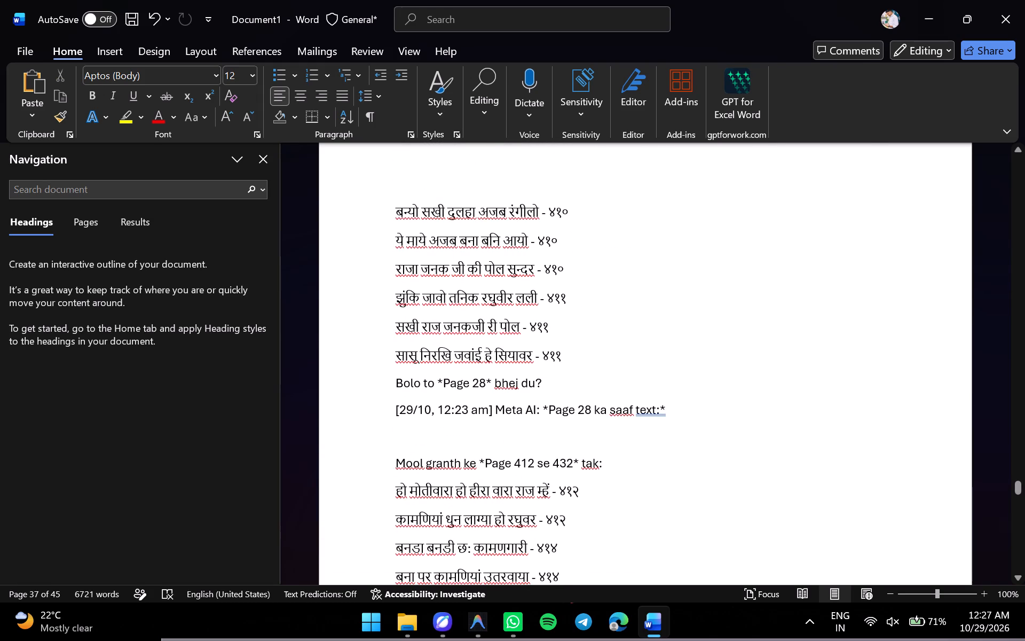
drag(632, 465, 384, 386)
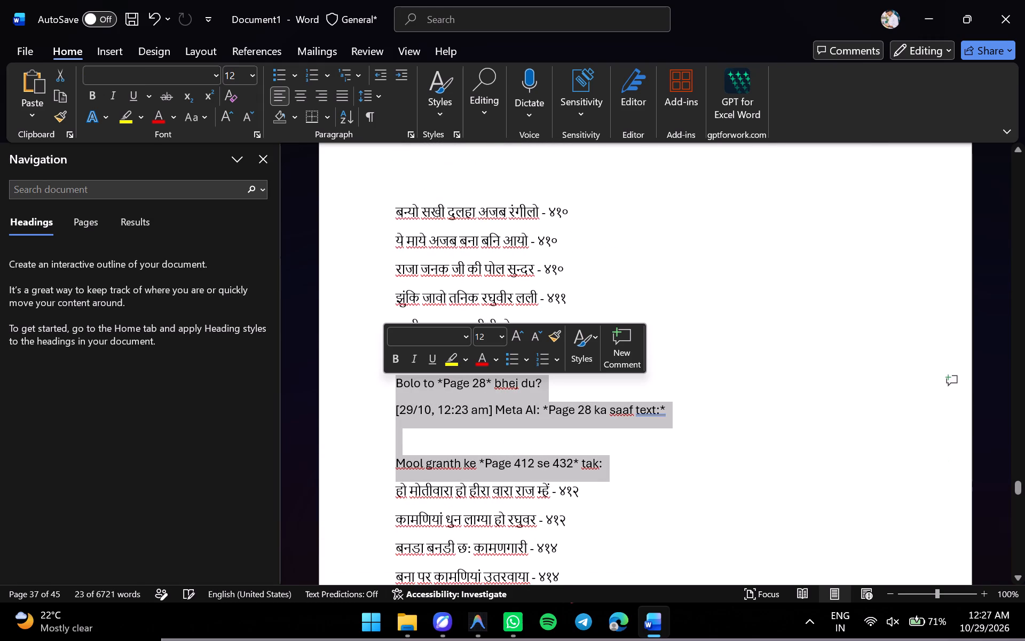
key(BackSpace)
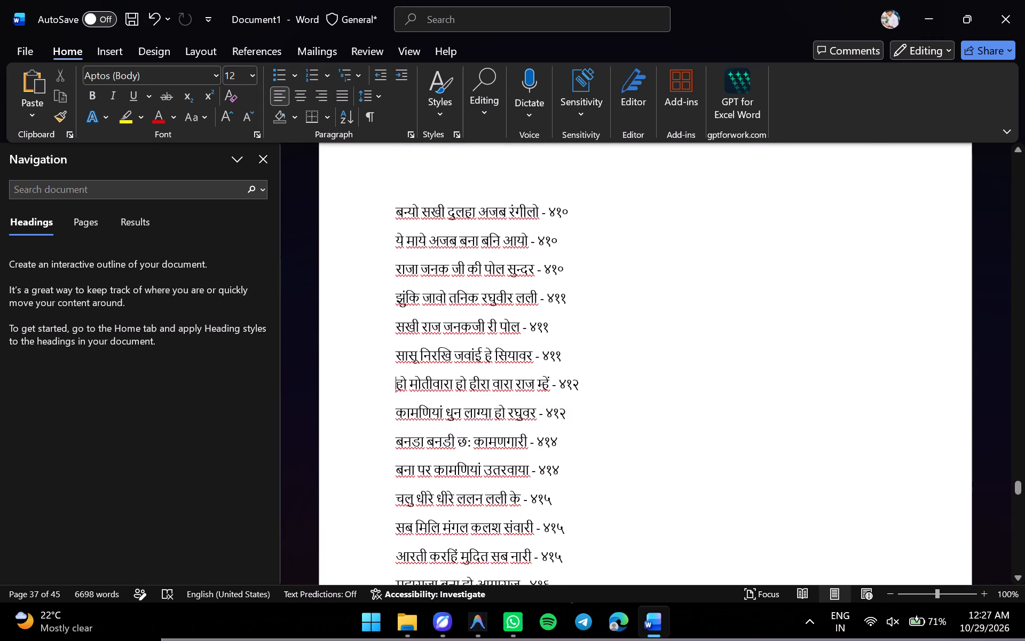
Delete the chat text between the ३९७ and ३९८ entries, from the "last page" remark through the Page 27 introduction.
scroll(669, 345, up, 7)
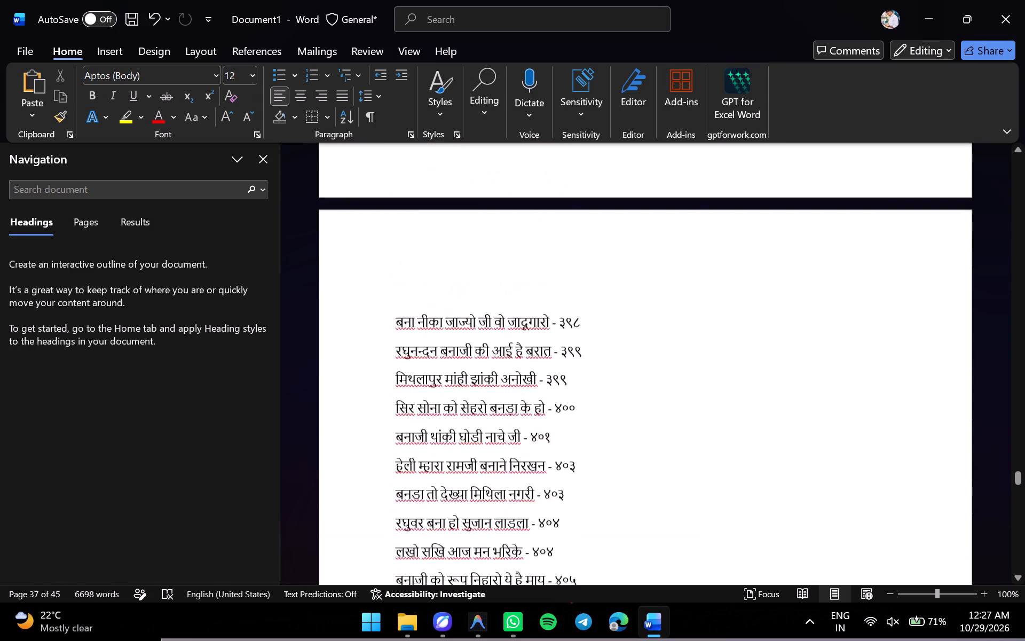
scroll(669, 345, up, 3)
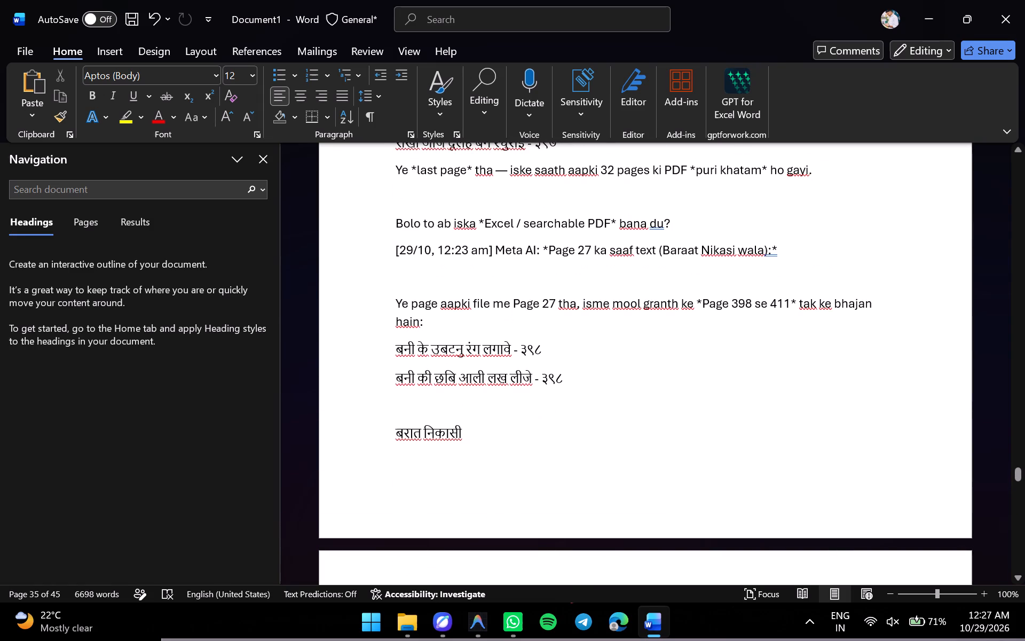
drag(458, 329, 368, 208)
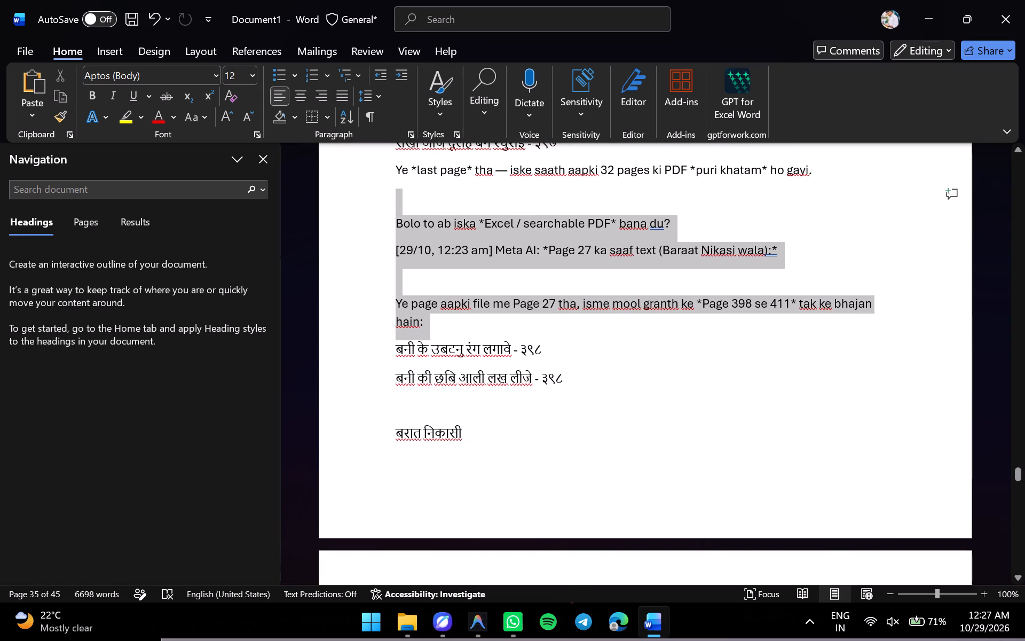
drag(368, 208, 366, 183)
scroll(611, 344, up, 1)
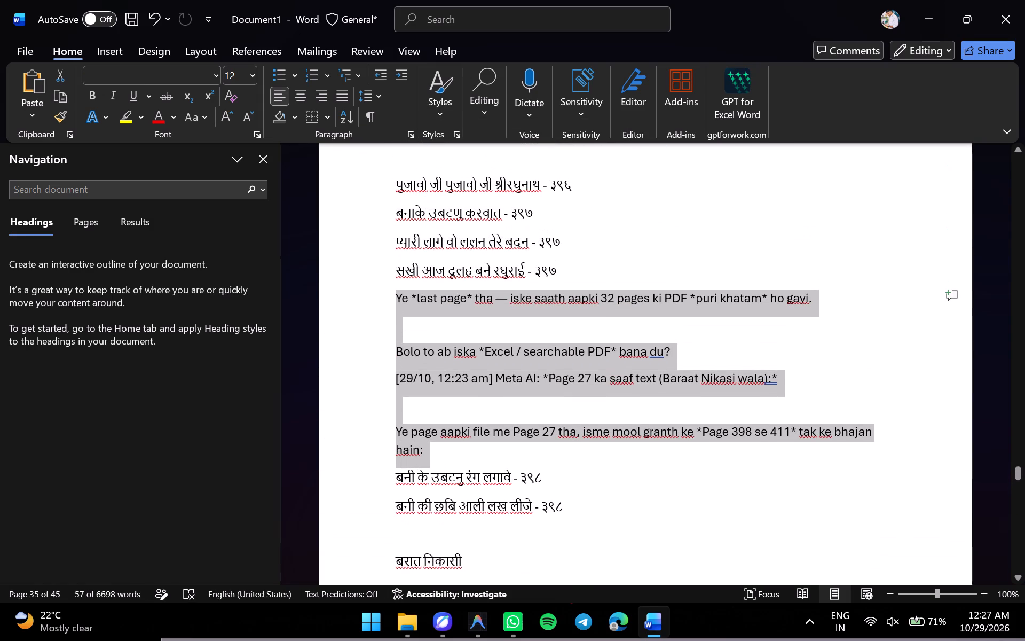
key(BackSpace)
Insert a blank line before the entry "बनी के उबटनु रंग लगावे - ३९८".
scroll(646, 377, up, 2)
scroll(646, 377, down, 1)
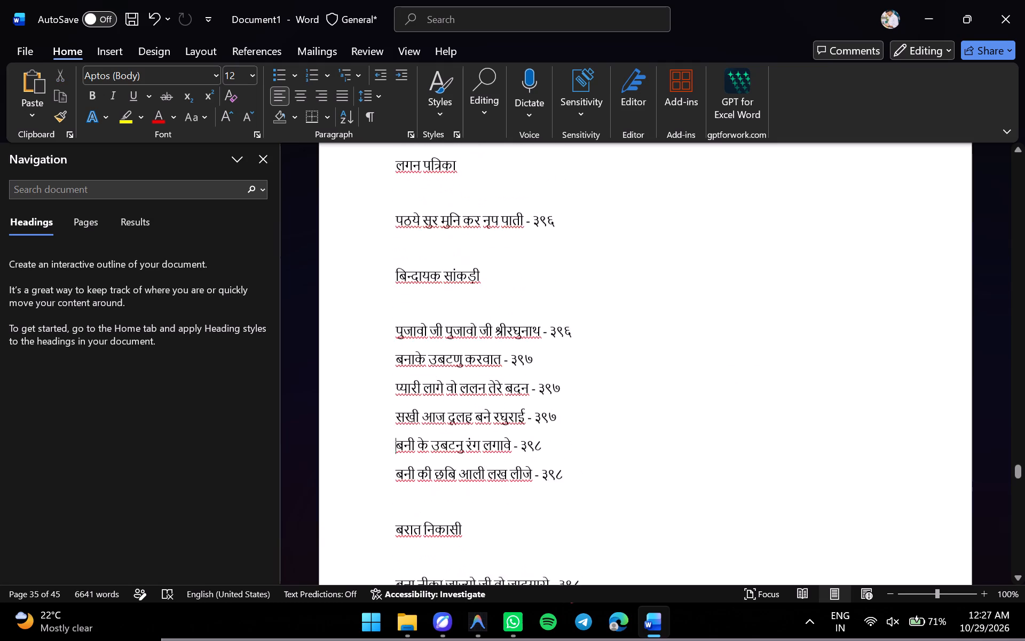
scroll(646, 377, down, 1)
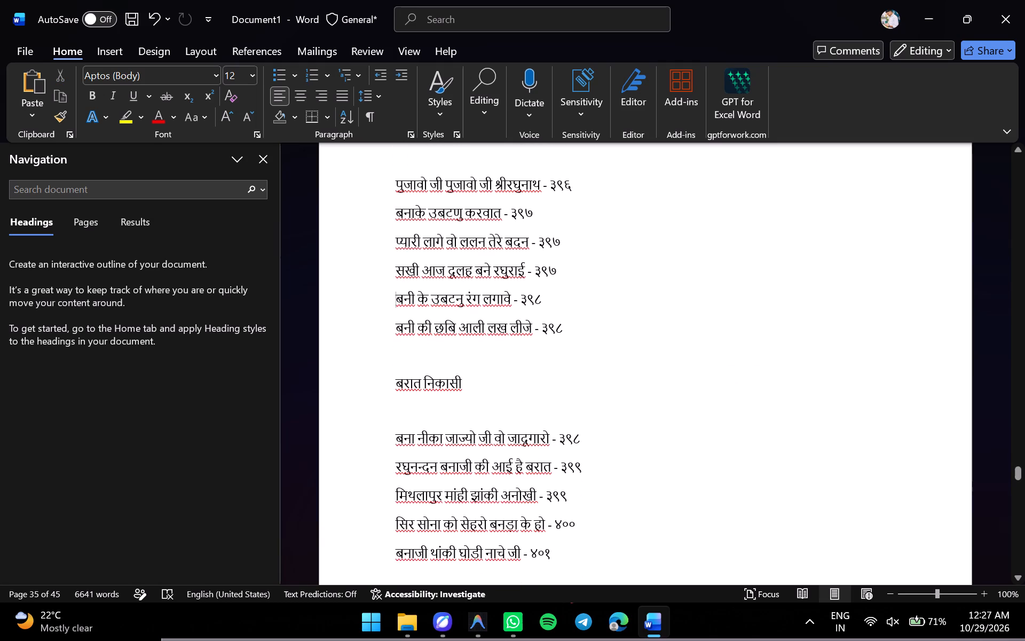
key(Return)
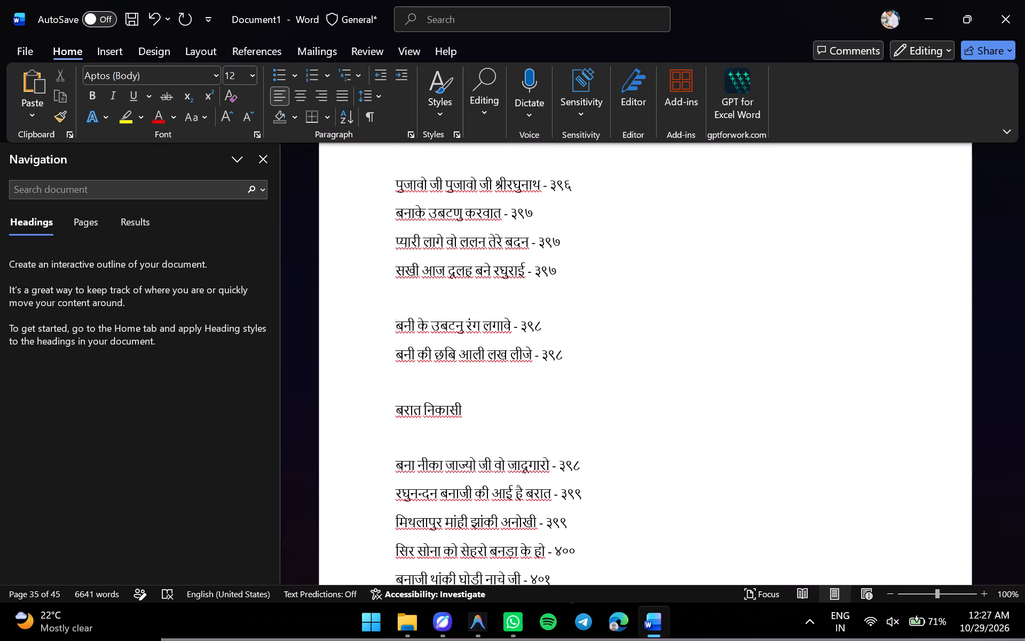
Delete the Meta AI line "Page 26 ka saaf text" above the entry "बनी सिया प्रितम की प्यारी - ३८६".
scroll(652, 371, up, 10)
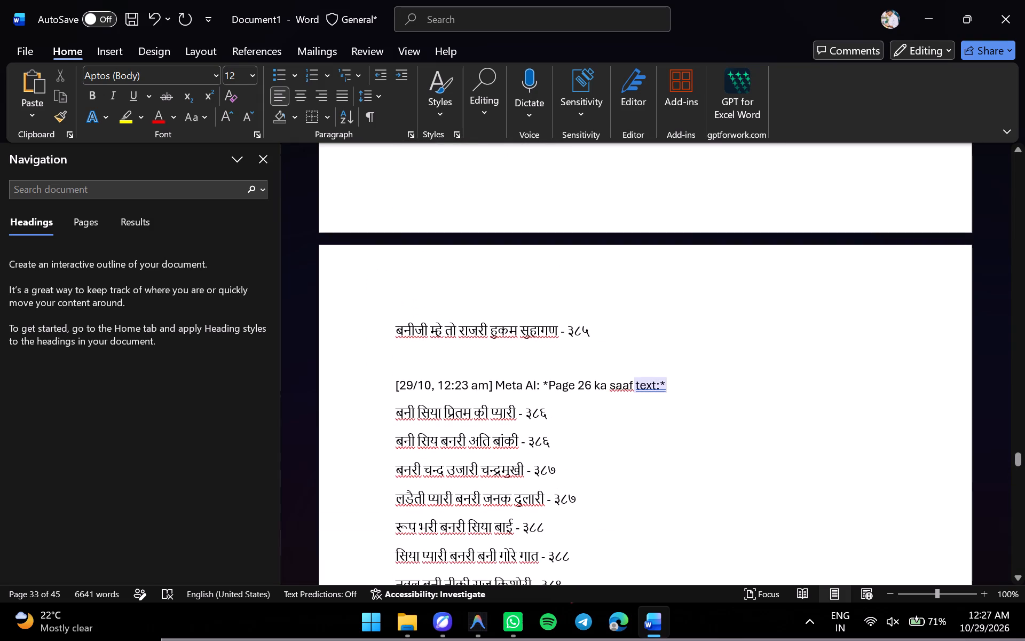
drag(675, 387, 365, 381)
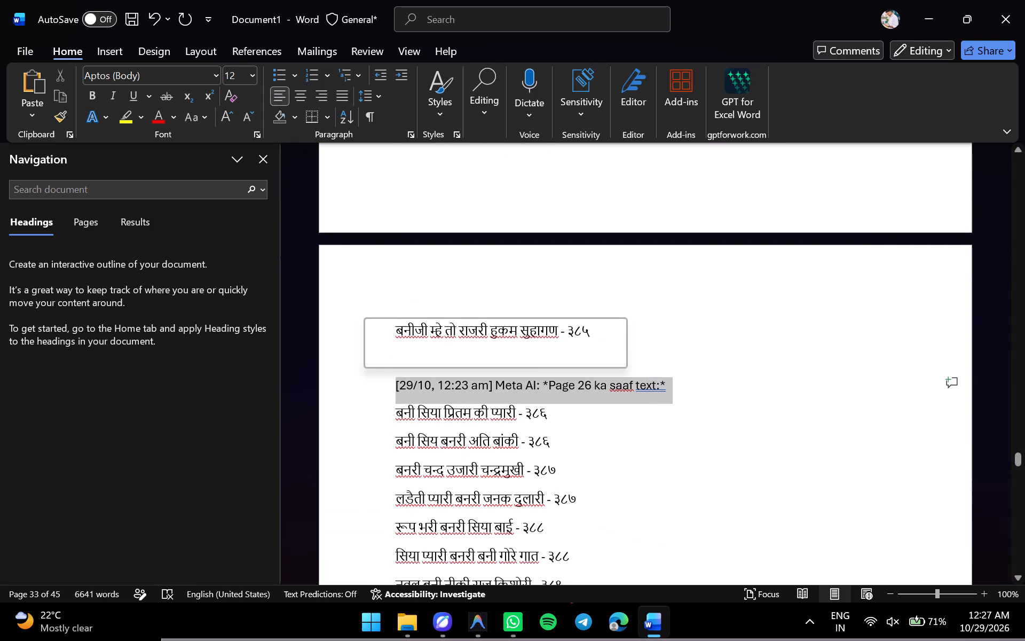
key(BackSpace)
Delete the "Page 21-22" line between the ३७१ and ३७२ entries.
scroll(365, 381, up, 3)
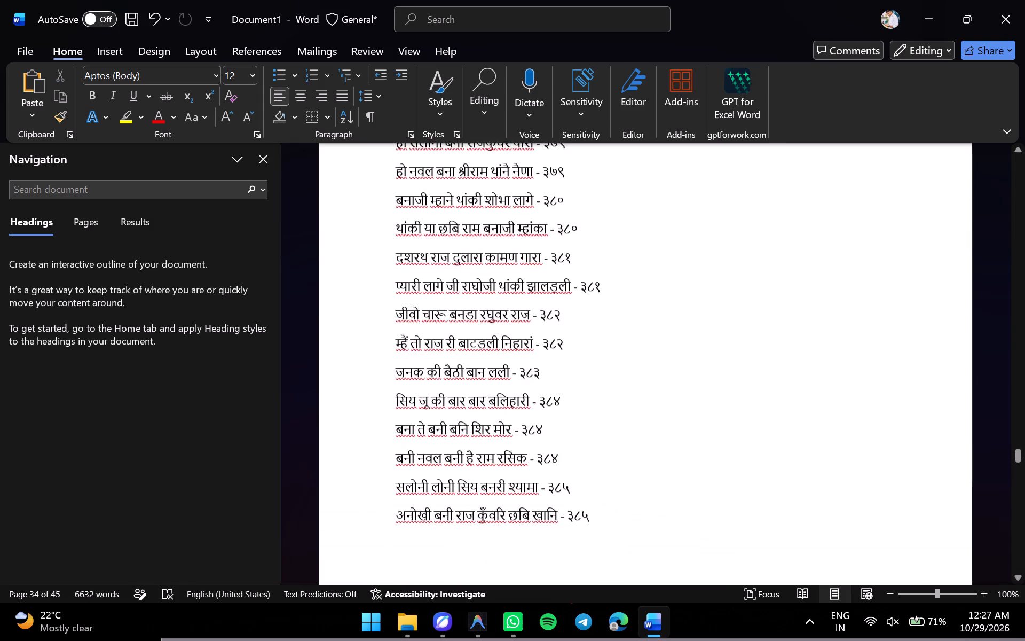
scroll(365, 381, up, 7)
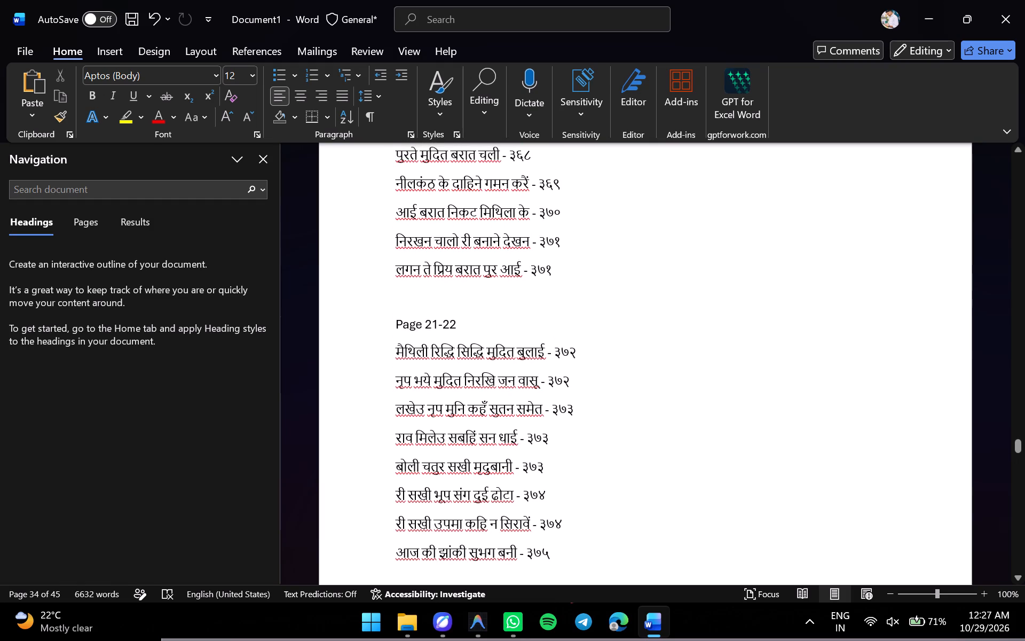
drag(467, 323, 382, 326)
key(BackSpace)
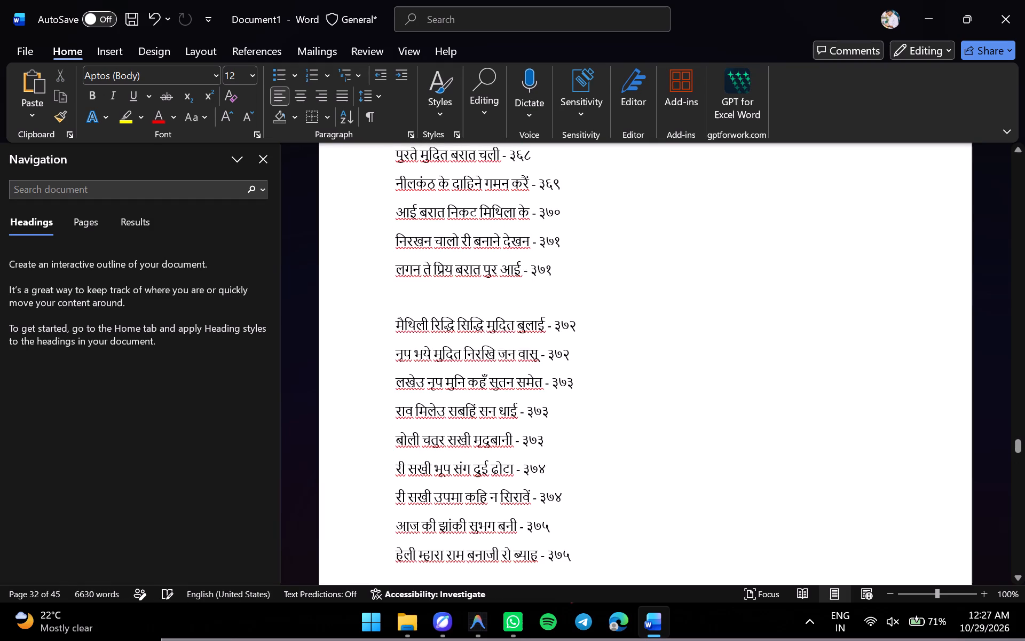
Delete the chat text above "देखत भृगुपति वेश कराला - ३४५", from "Aapko poori book" through the "Page 20-21 ka Text" line.
scroll(382, 326, up, 8)
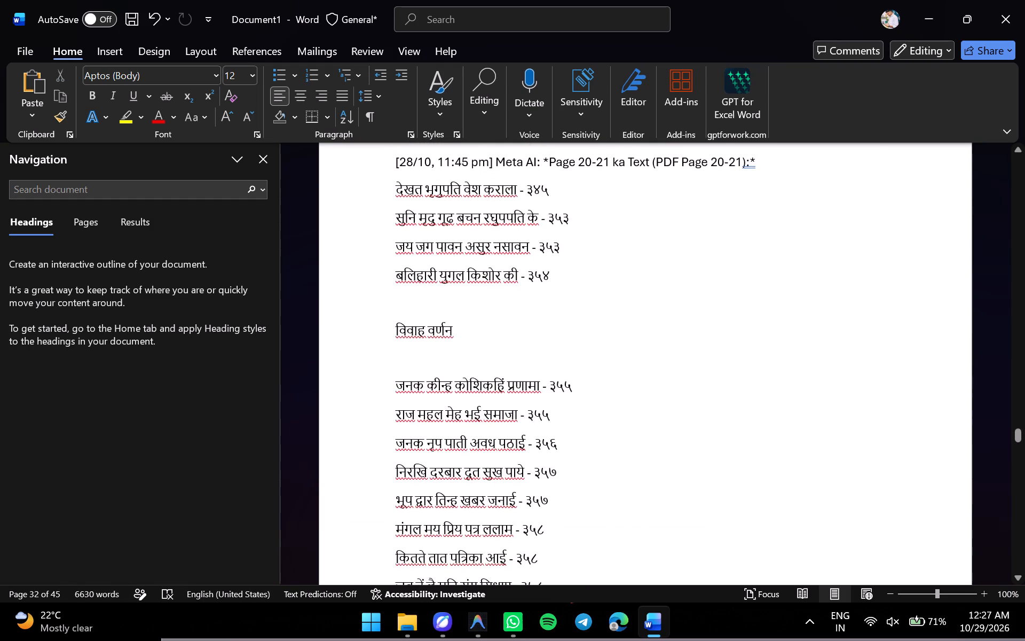
scroll(382, 326, up, 1)
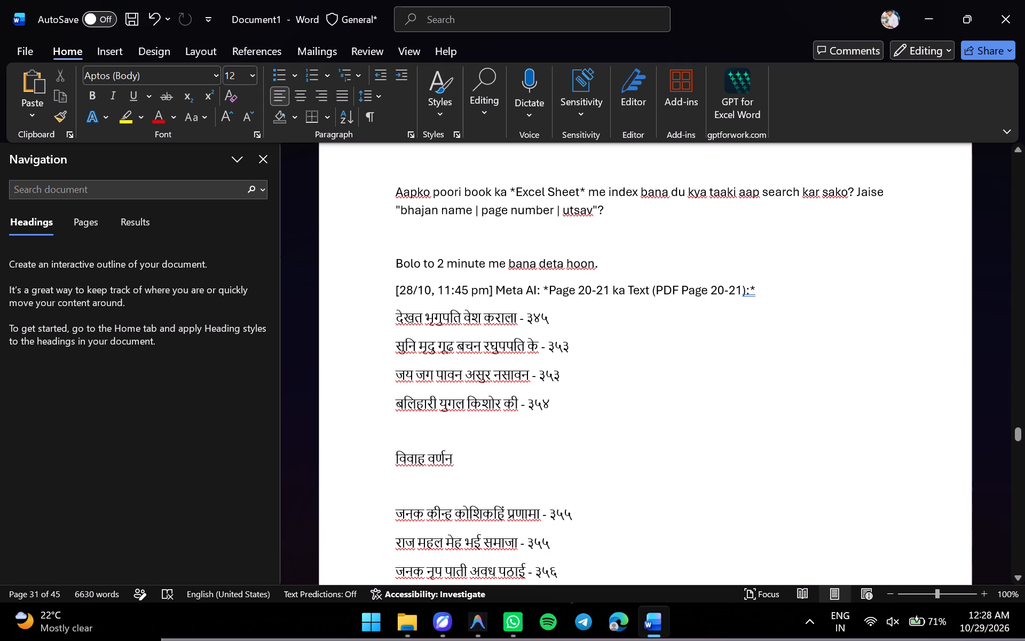
drag(769, 289, 432, 190)
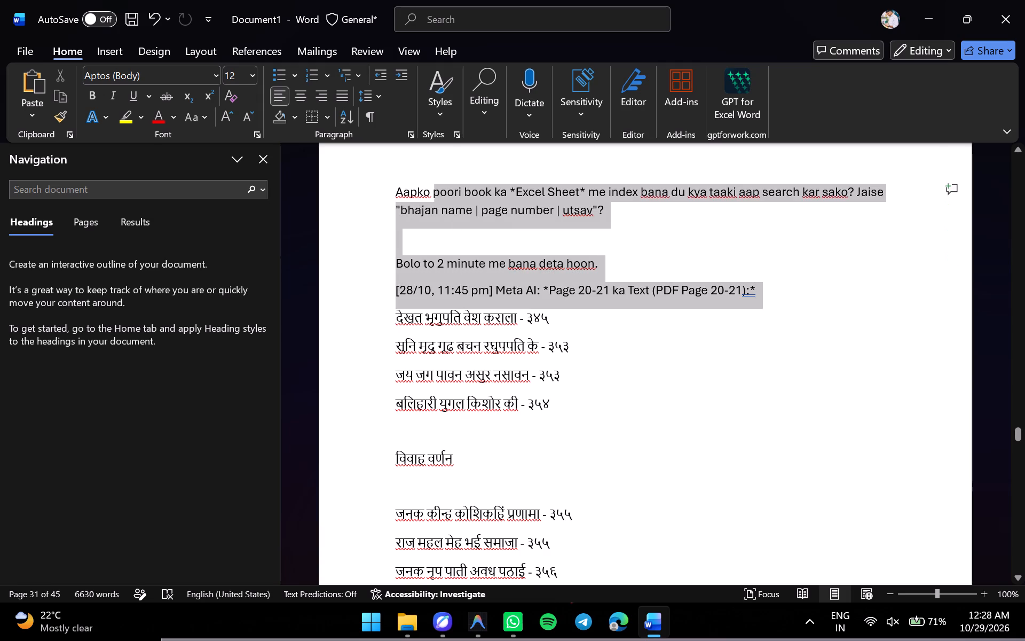
drag(432, 190, 385, 199)
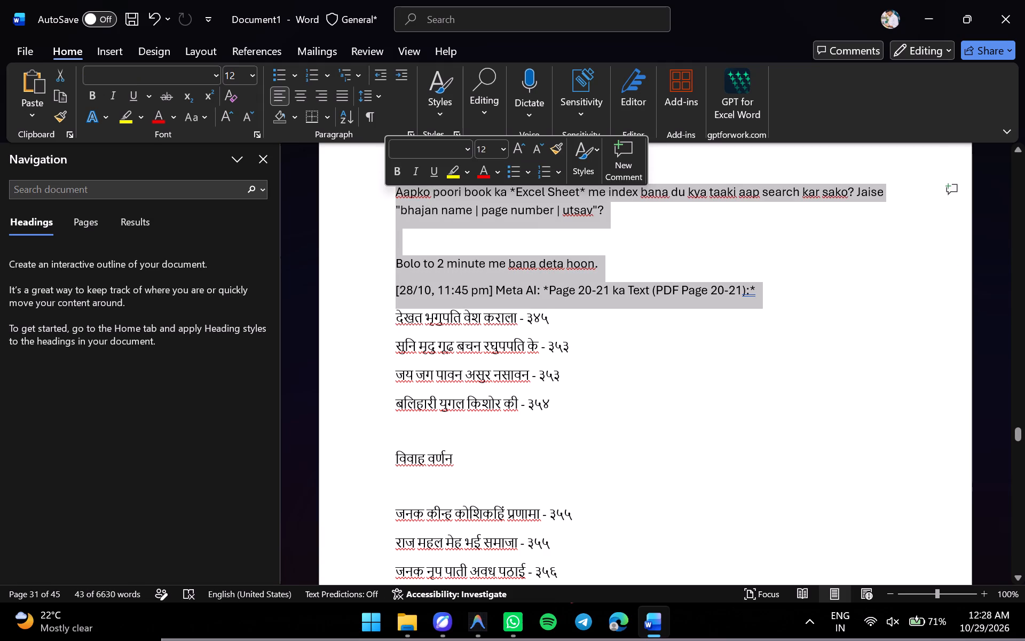
key(BackSpace)
Delete the "Page 20 onwards" remark below the entry "चहुँ दिशि ते अति शोर होत नर - ३४५".
scroll(385, 199, up, 1)
scroll(533, 369, up, 1)
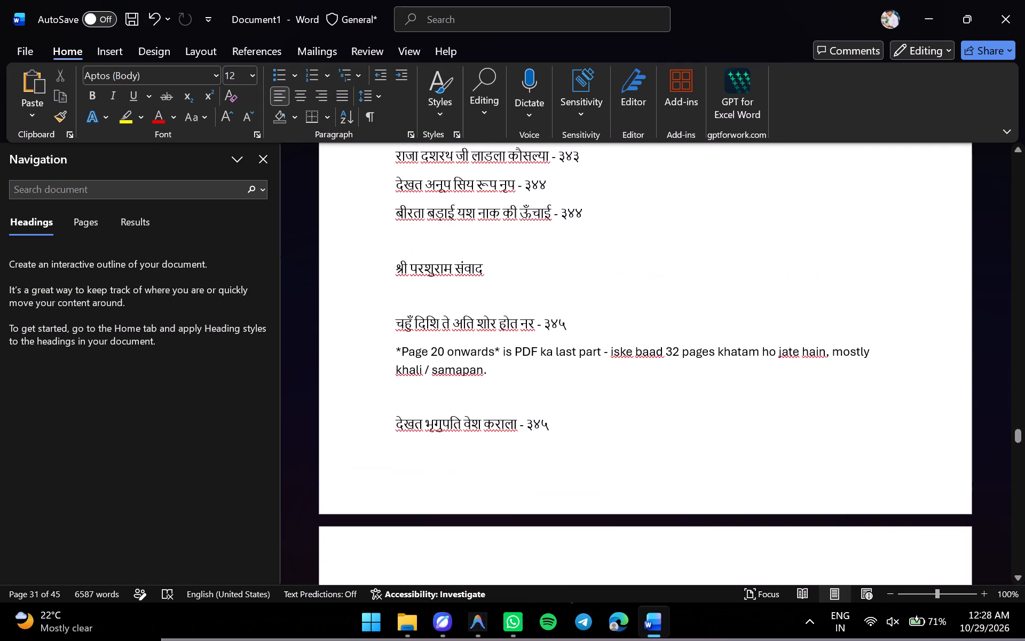
drag(499, 384, 379, 350)
key(BackSpace)
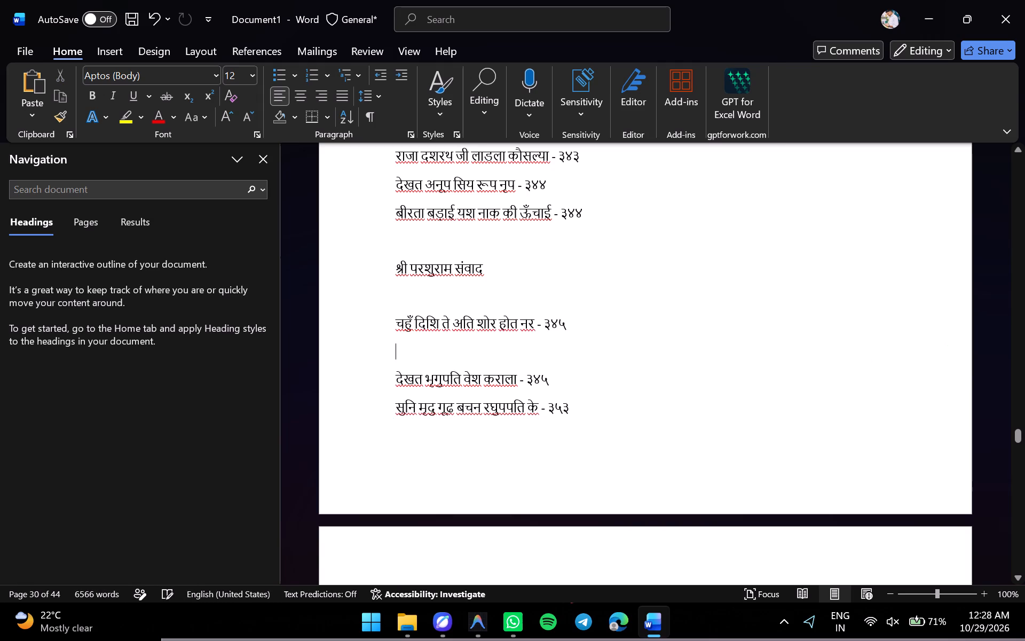
Delete the lines between the ३१५ and ३१७ entries, from "Bolo to Page 19-20 bheju?" through the "पद - क्रमांक" heading.
scroll(379, 350, up, 8)
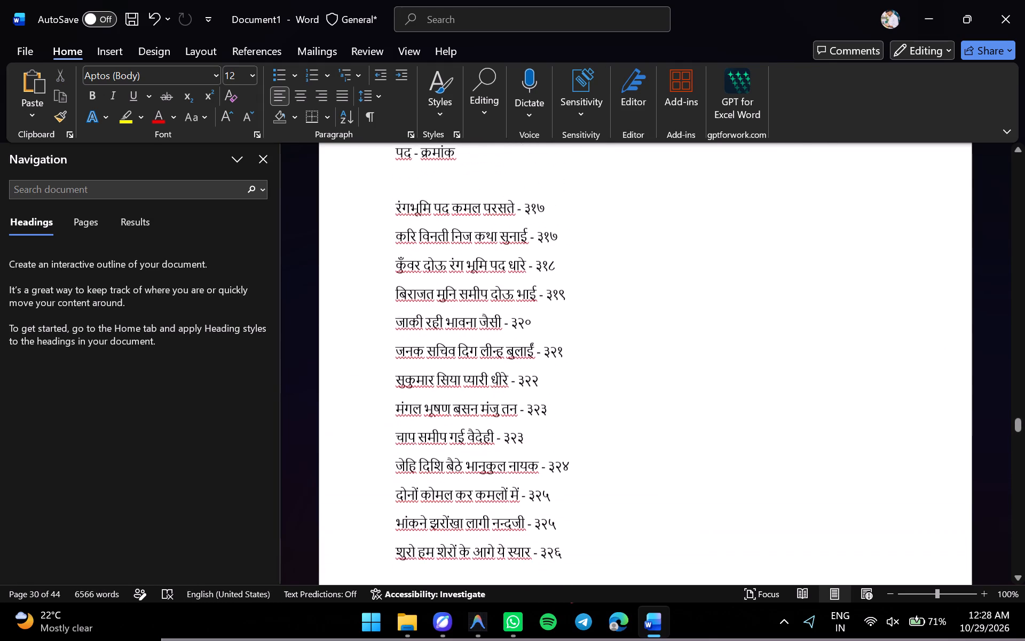
scroll(377, 357, up, 1)
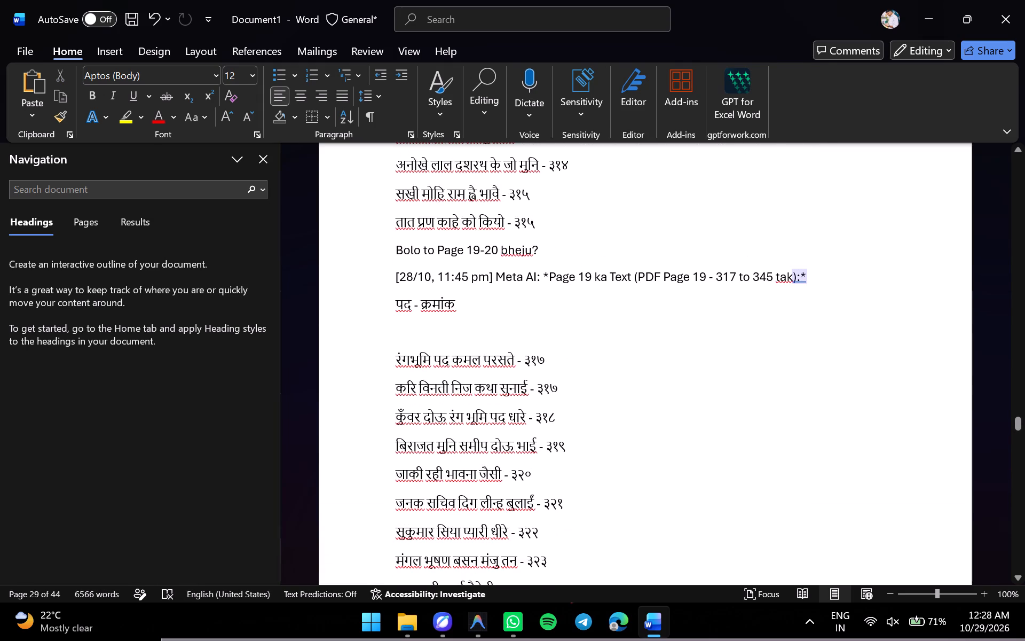
click(826, 269)
drag(822, 279, 400, 271)
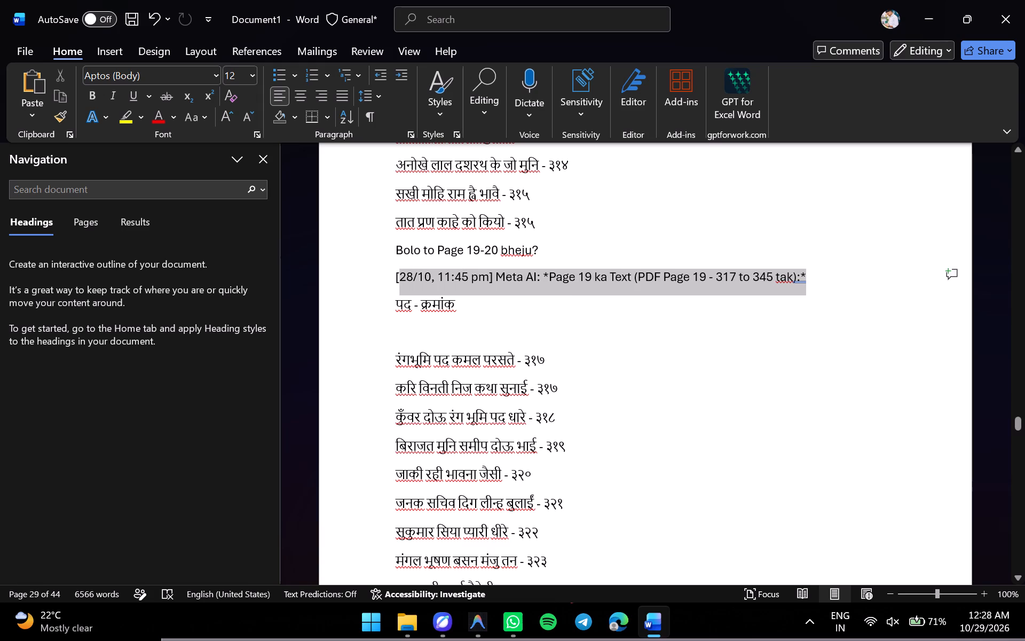
drag(400, 271, 390, 257)
key(BackSpace)
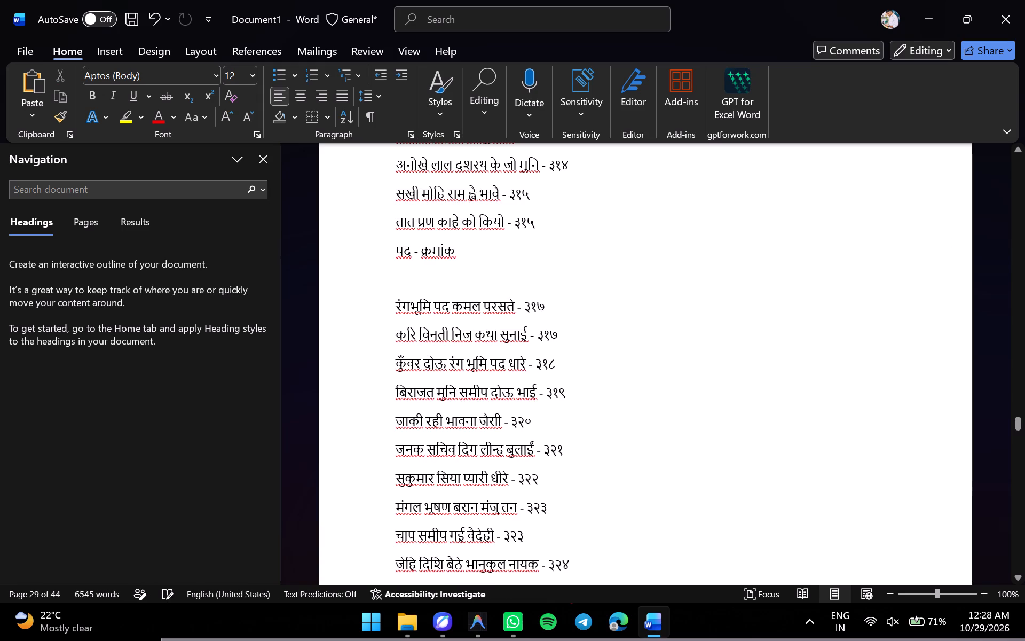
drag(468, 258, 374, 263)
key(BackSpace)
Delete the "Page 18 ka Text (PDF Page 18)" line between the २९६ and २९७ entries.
scroll(528, 303, up, 1)
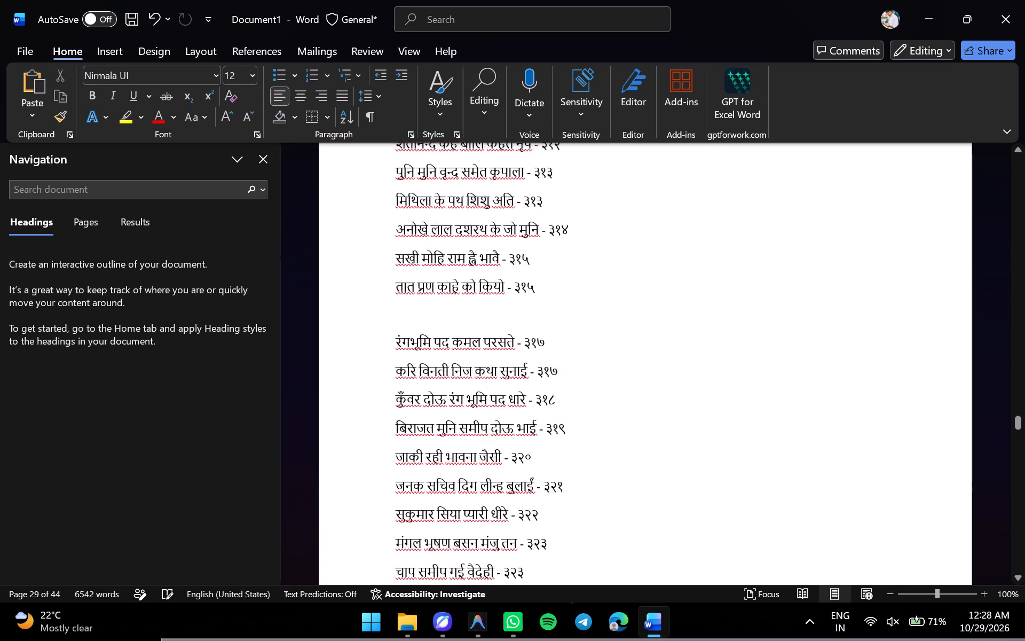
scroll(528, 303, up, 10)
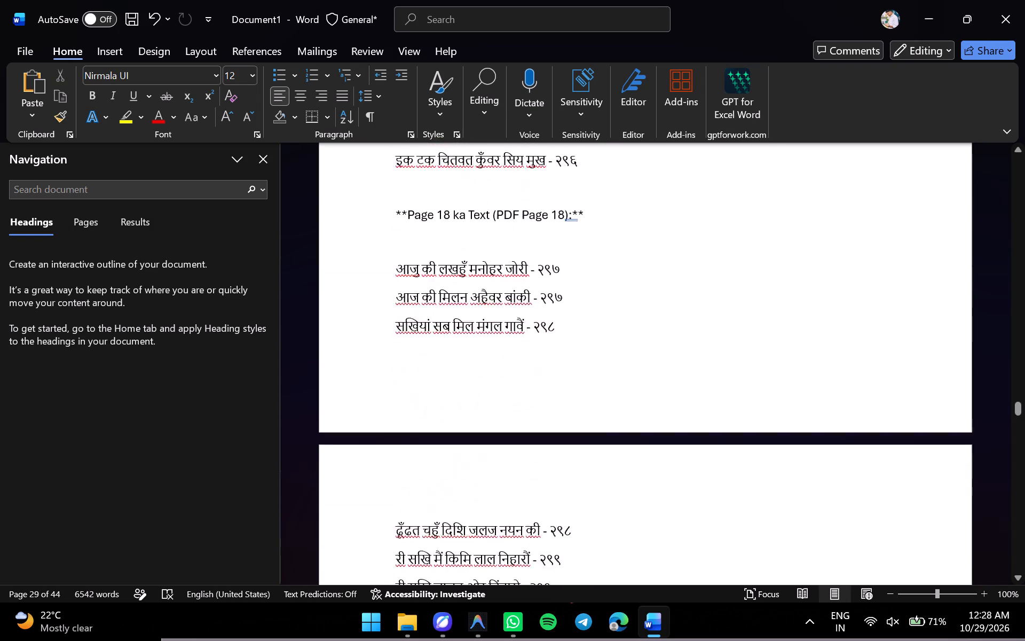
scroll(528, 303, up, 1)
drag(596, 416, 398, 423)
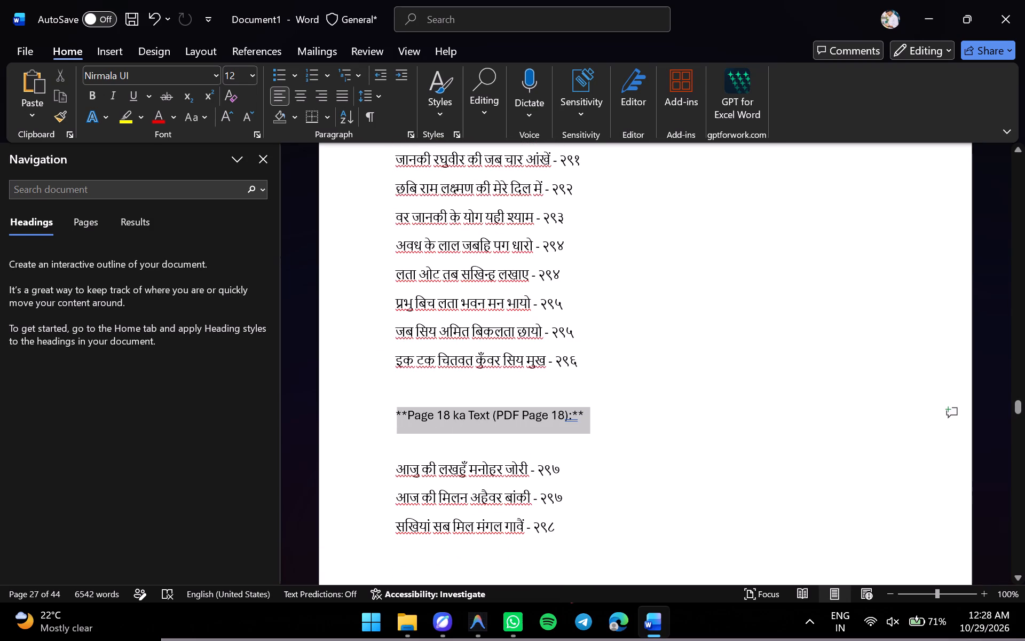
drag(398, 423, 383, 423)
key(BackSpace)
Delete the lines between the २७८ entries, from "Bolo to Page 17-18 bheju?" through the "पद - क्रमांक" heading.
scroll(580, 348, up, 6)
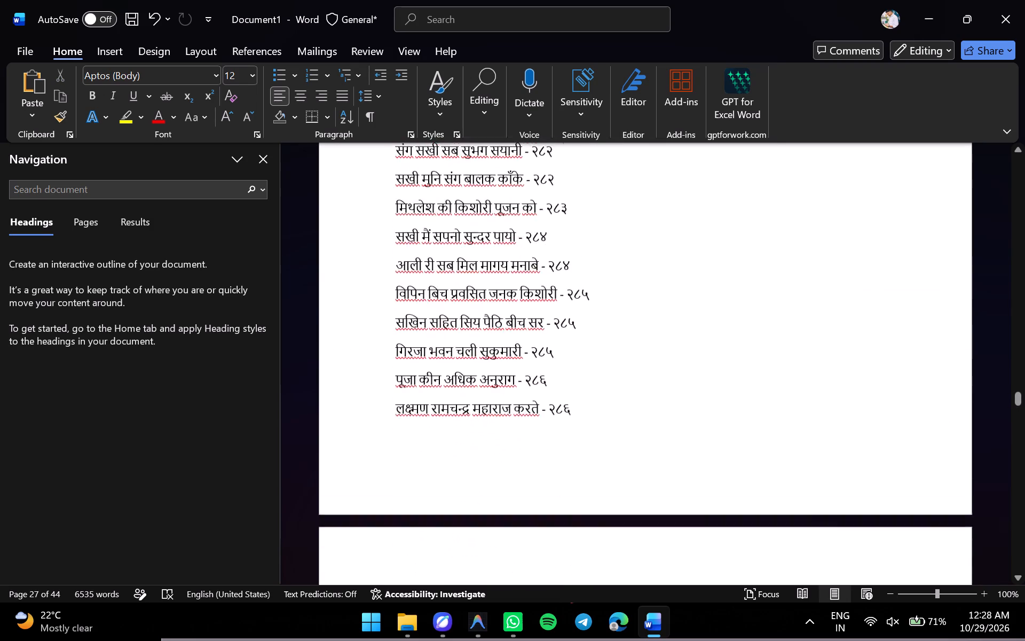
scroll(580, 348, up, 4)
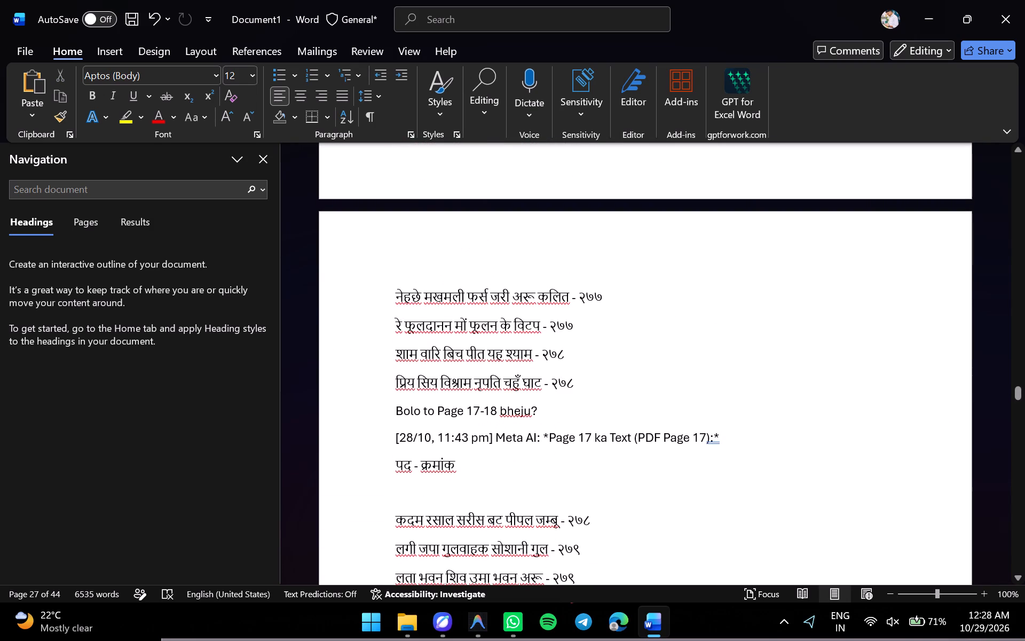
drag(495, 463, 389, 411)
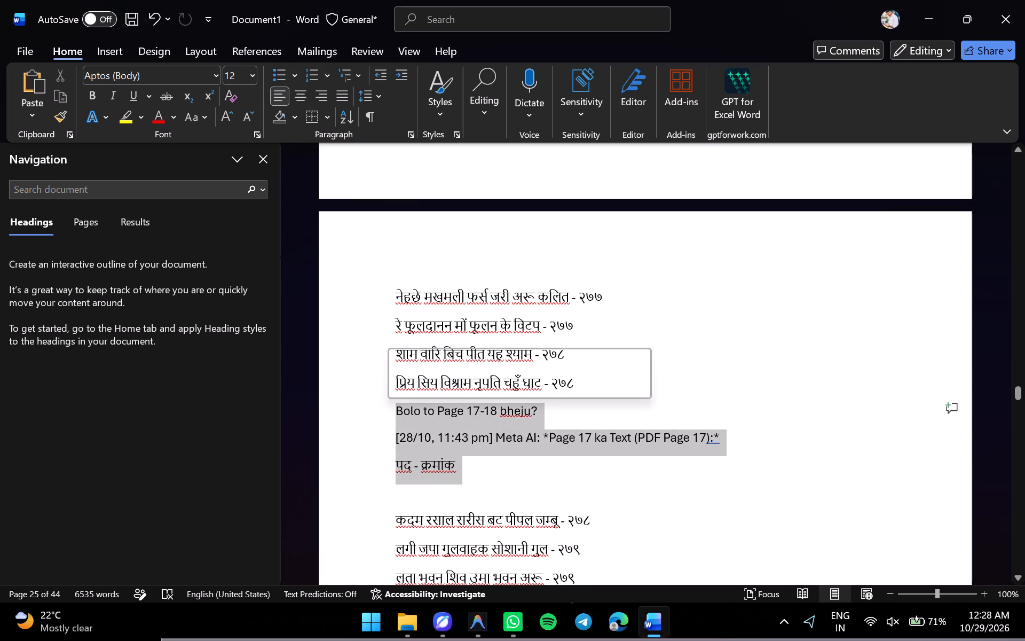
key(BackSpace)
Delete the "Page 16 ka Text" line and the "पद - क्रमांक" heading between the २५६ entries.
scroll(603, 394, up, 4)
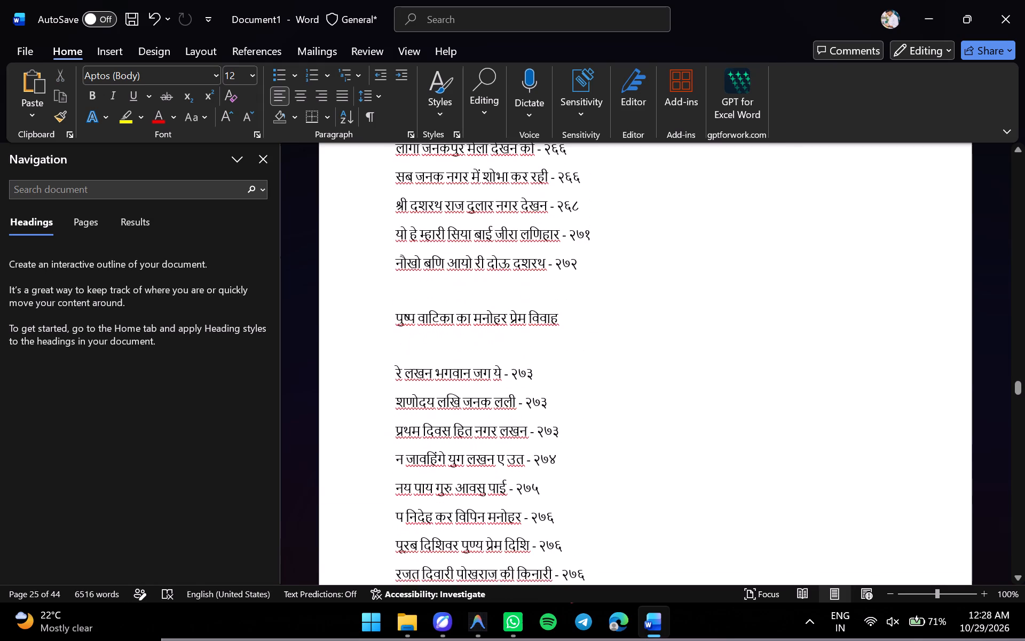
scroll(594, 350, up, 5)
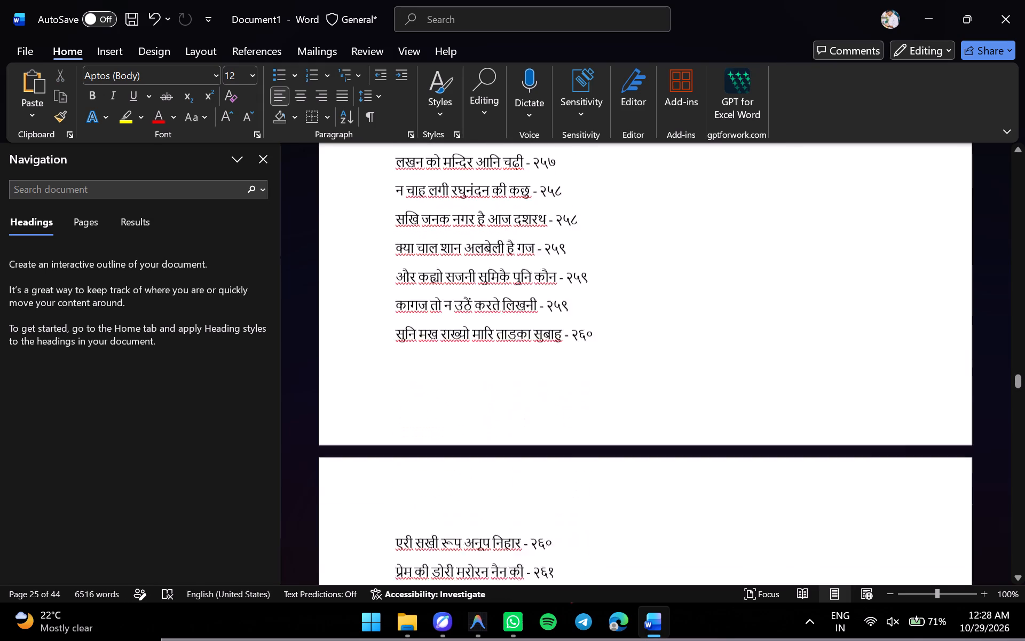
scroll(593, 354, up, 5)
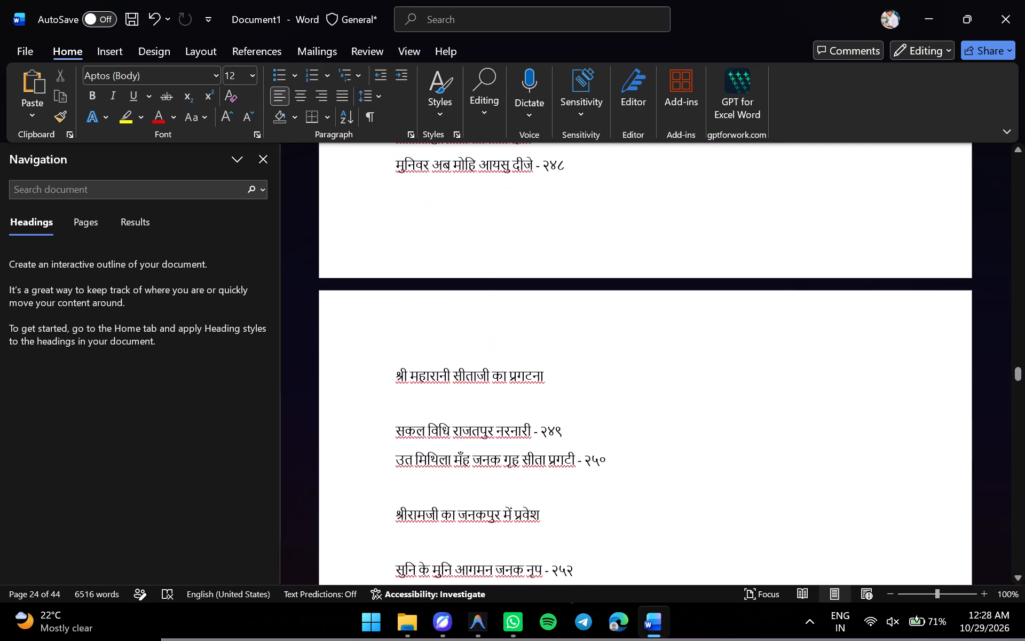
scroll(592, 356, down, 3)
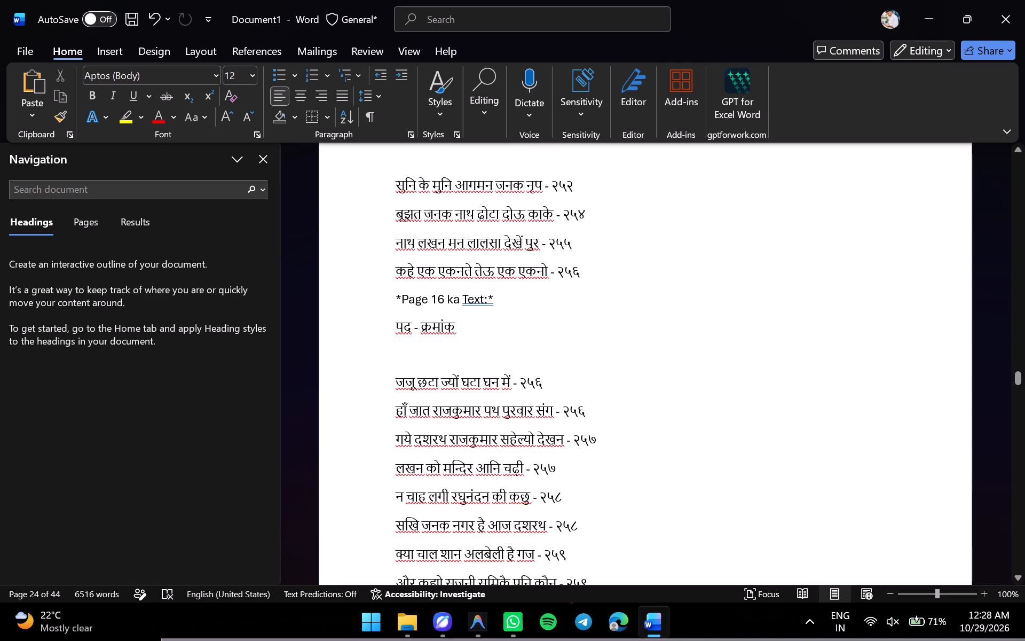
drag(472, 335, 392, 298)
key(BackSpace)
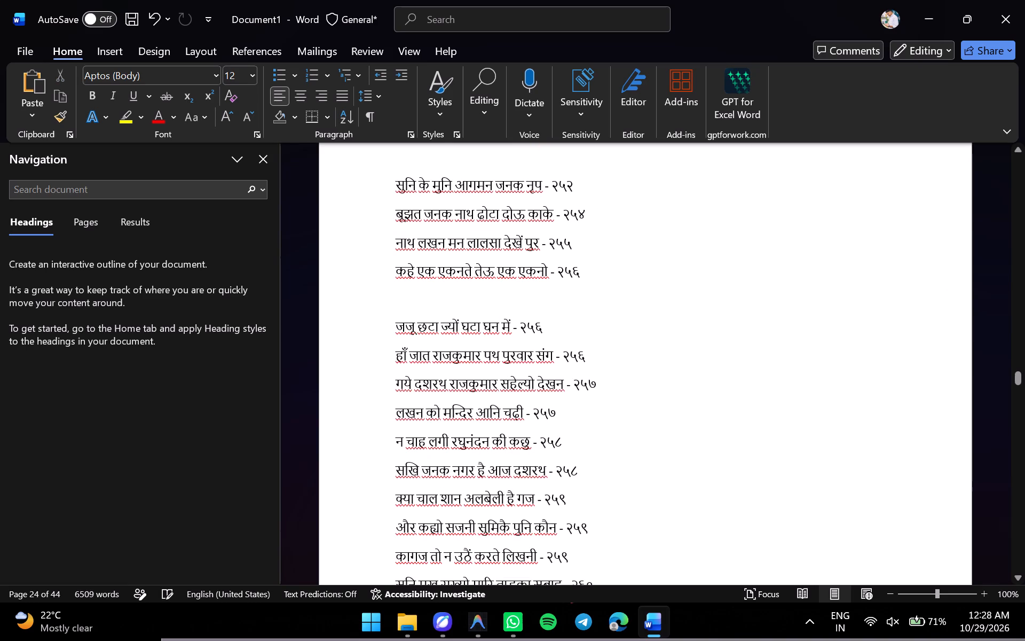
Delete the lines between the २३१ and २३२ entries, from "Bolo to Page 15 bheju?" through the "पद - क्रमांक" heading.
scroll(566, 348, up, 8)
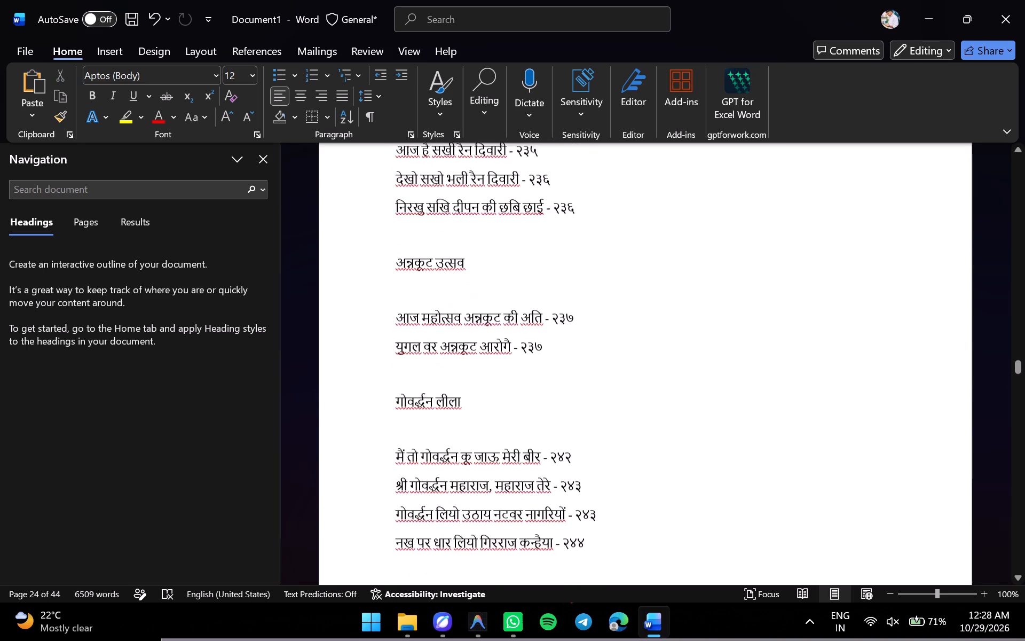
scroll(566, 348, up, 4)
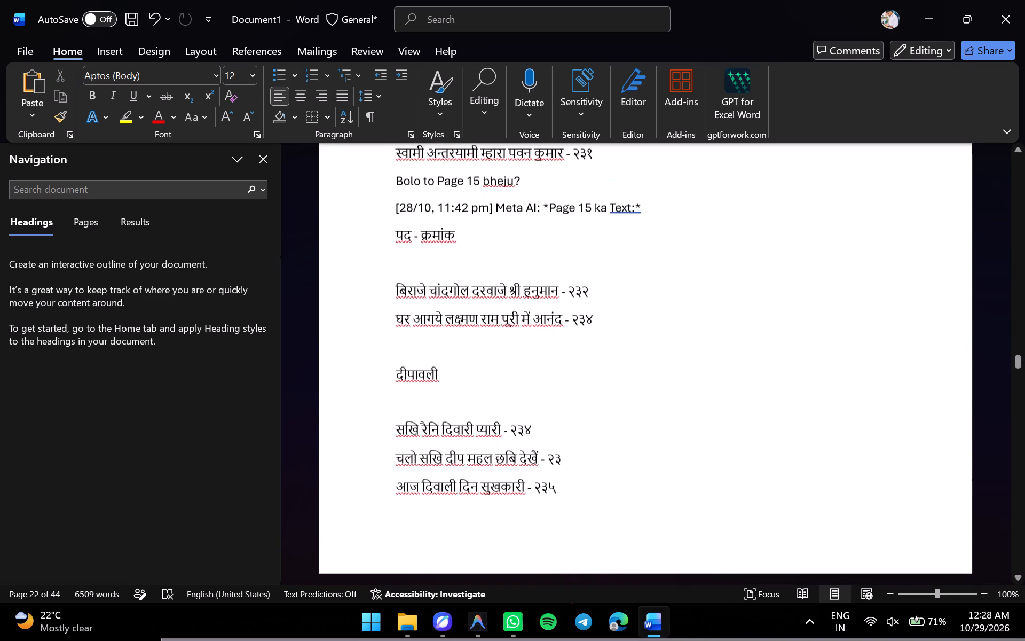
scroll(547, 388, up, 1)
drag(478, 373, 395, 316)
key(BackSpace)
Delete the lines between the २१३ entries, from "Bolo to Page 14 bheju?" through the "पद - क्रमांक" heading.
scroll(594, 374, up, 5)
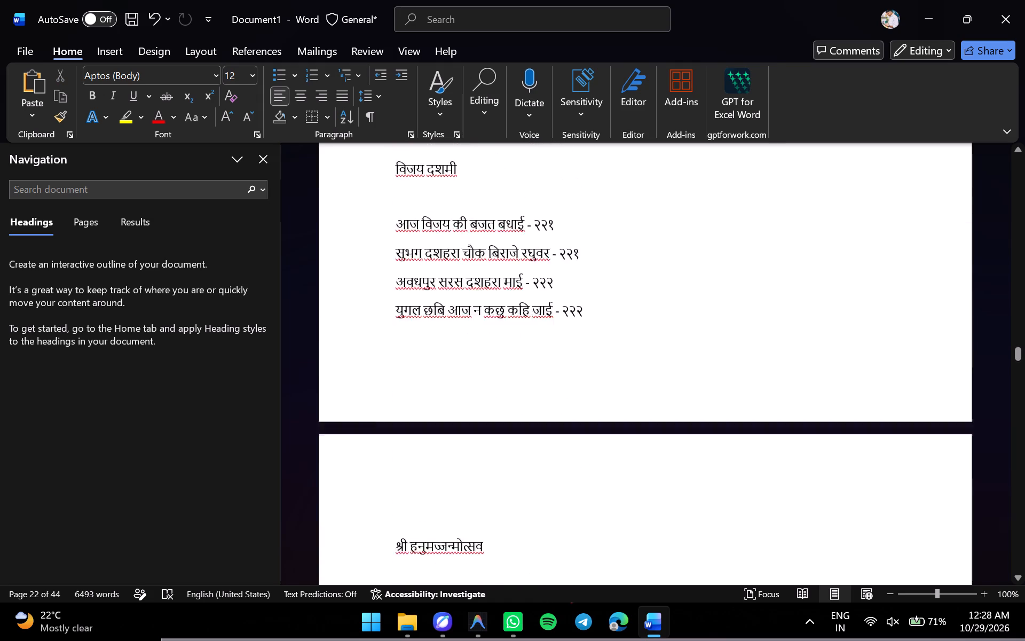
scroll(594, 376, up, 6)
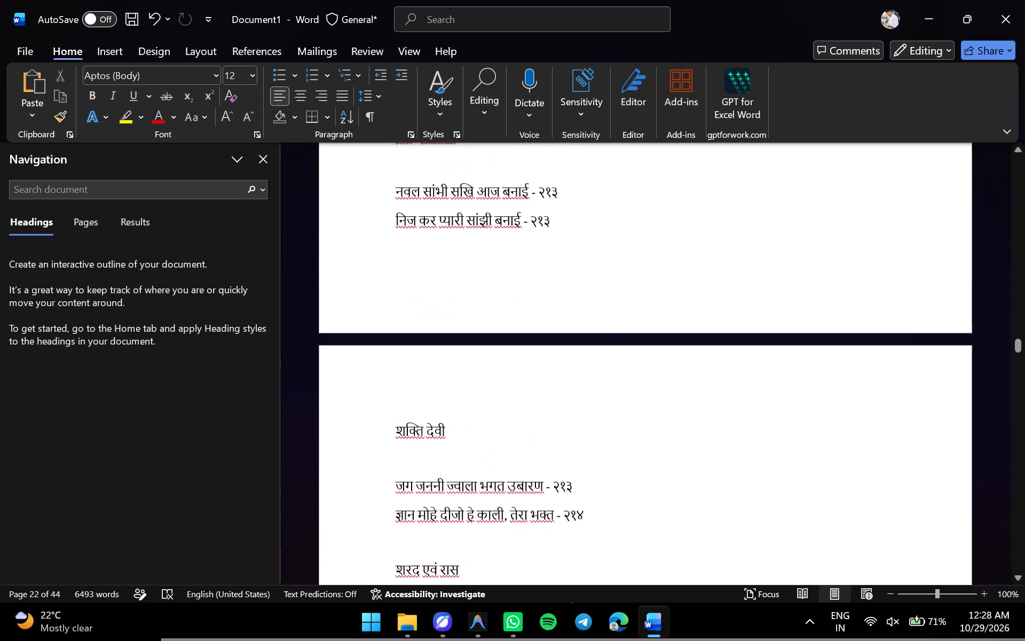
scroll(594, 376, up, 2)
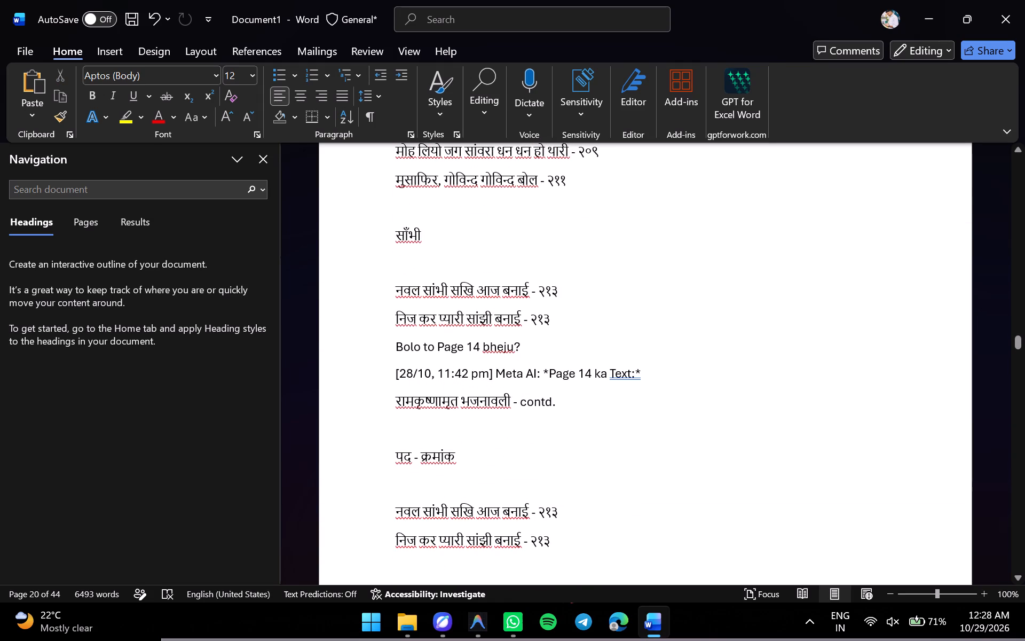
drag(466, 462, 384, 358)
key(BackSpace)
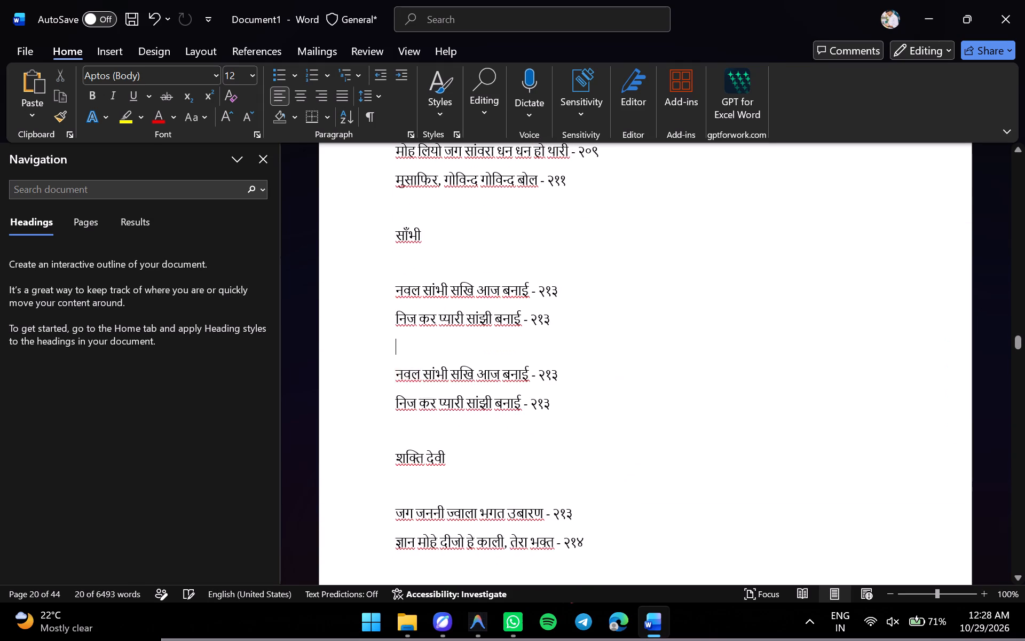
Delete the leftover non-index lines between "म्हारा राधा गोपीनाथ की बंशी बाजी - १९३" and "बंशी थारी बाज रही हो नन्द का गोपाल - १९३".
scroll(554, 397, up, 8)
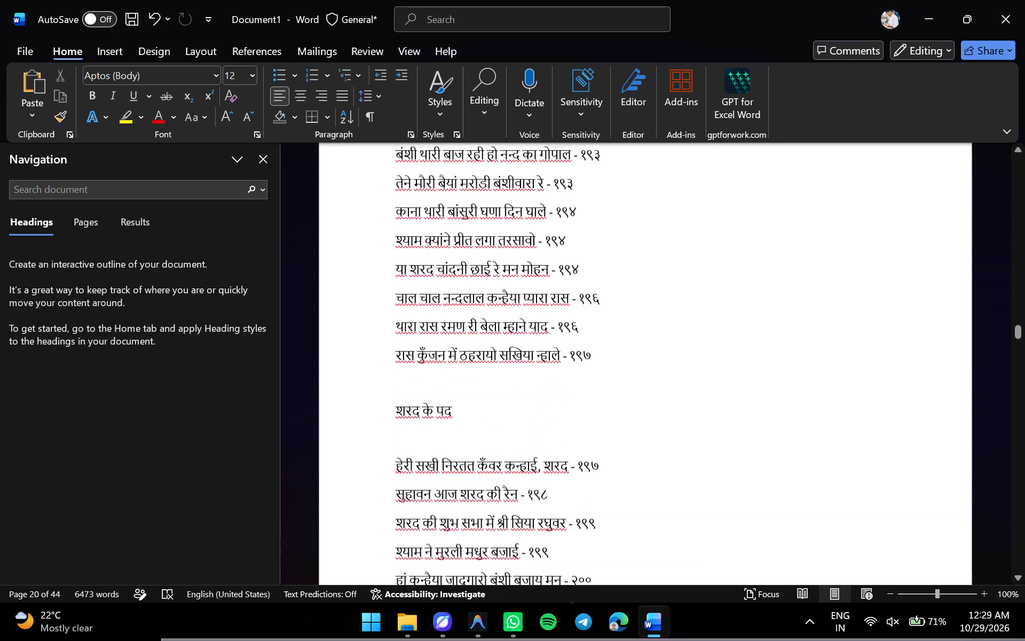
scroll(555, 398, up, 2)
drag(476, 436, 388, 376)
key(BackSpace)
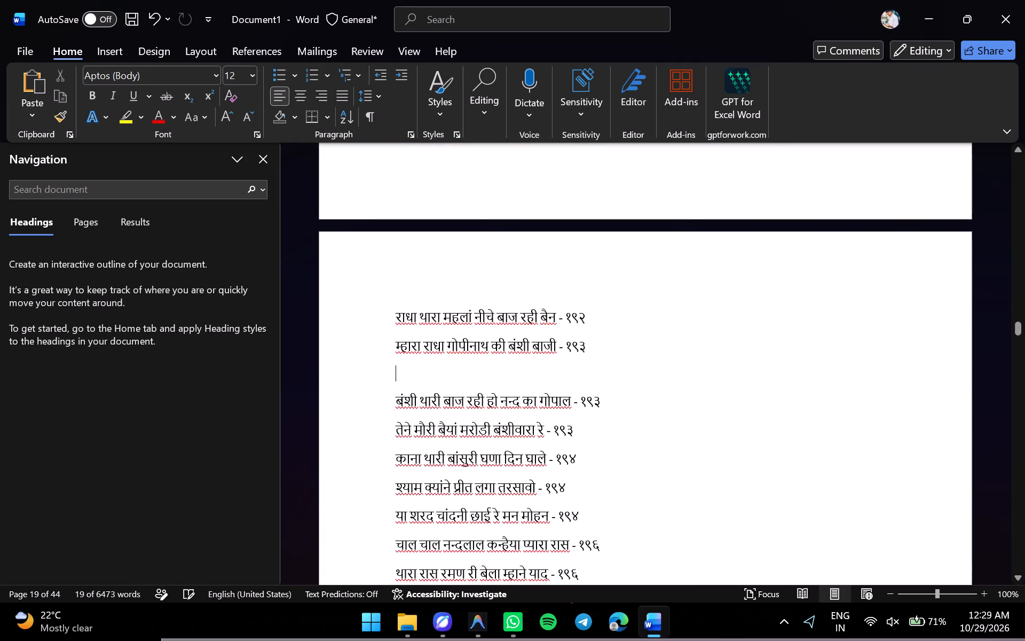
Delete the leftover Meta AI chat lines above the index section containing "मत घई म्हारों लूटोजी में छू मथुरा - १६८".
scroll(636, 429, up, 9)
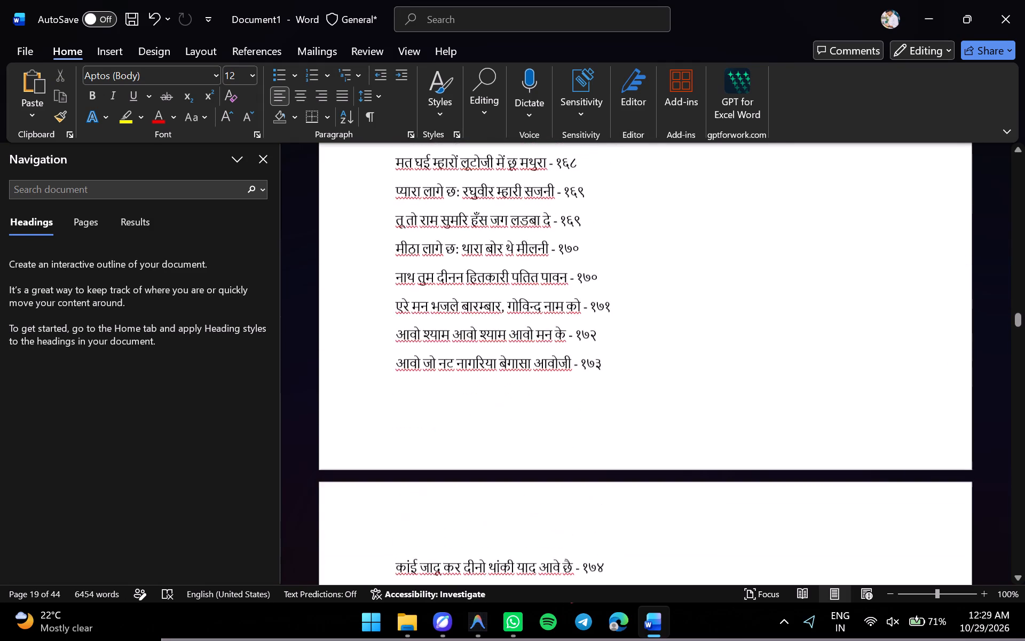
scroll(636, 429, up, 3)
drag(474, 532, 391, 487)
key(BackSpace)
Replace the two Page 11 chat lines between the "१६८" entry and "बंसीवारो आज्यो जी म्हारे देश - १६४ (contd.)" with a blank line.
scroll(645, 411, up, 2)
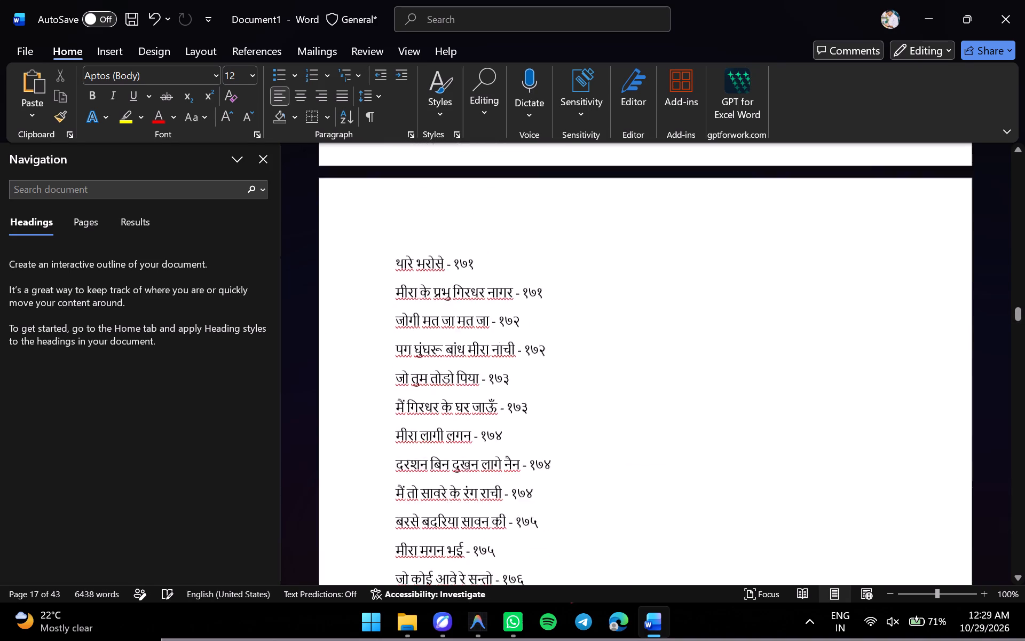
scroll(645, 411, up, 6)
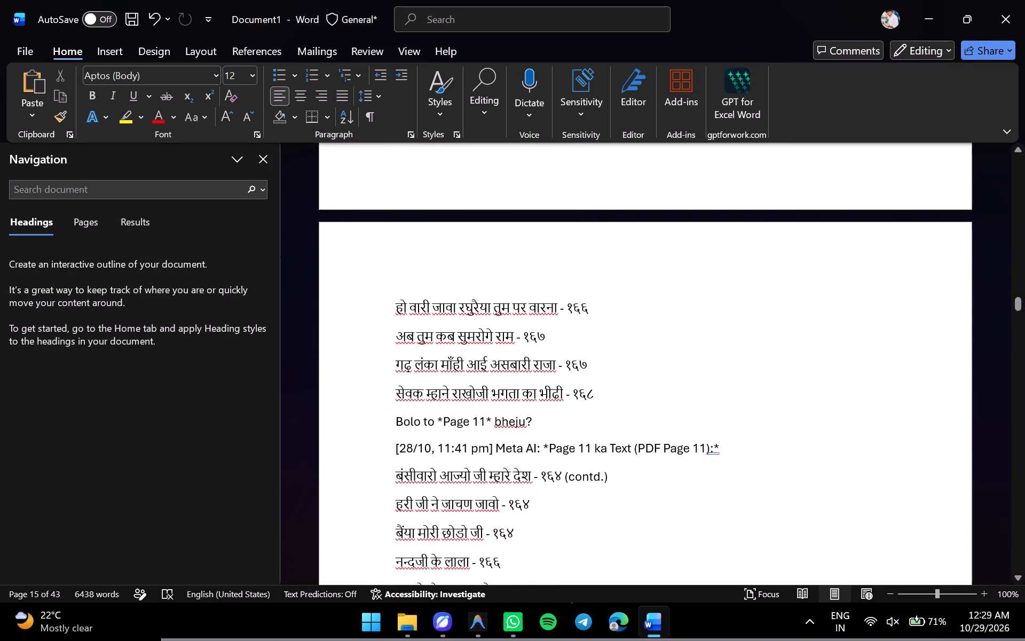
drag(731, 448, 392, 424)
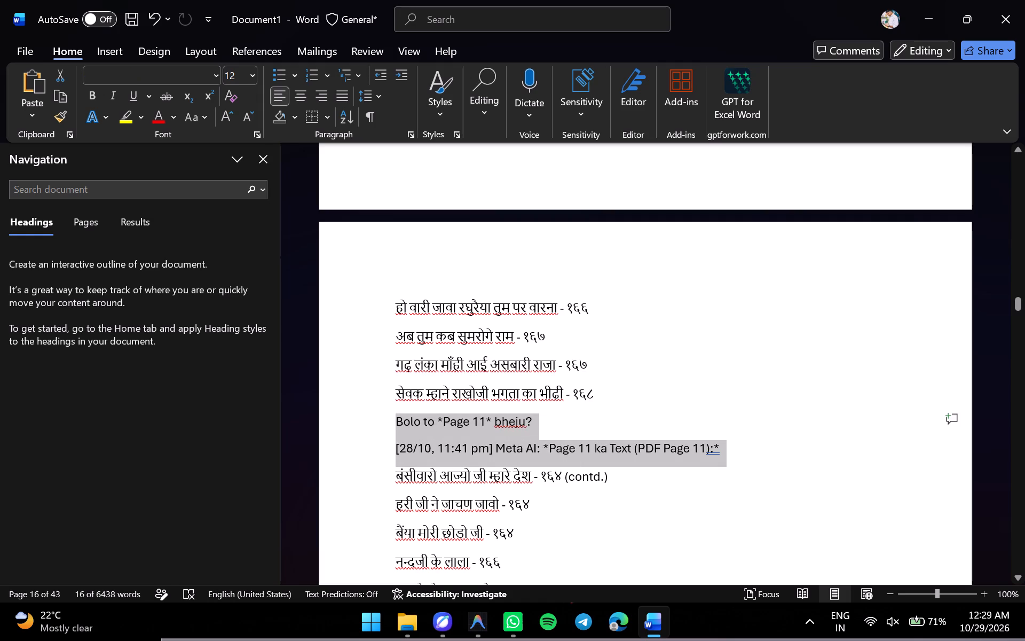
key(BackSpace)
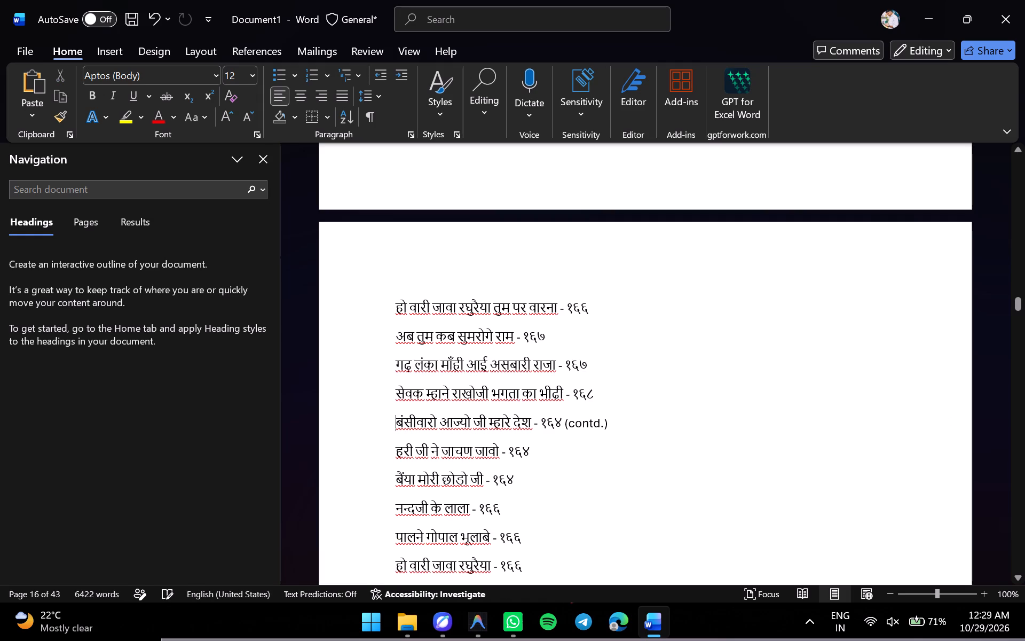
key(Return)
Replace "Aage Page 11 bheju?" and the Meta AI "Page 10 ka Text" message above "परिक्रमा सायंकालीन पद" with a blank line.
scroll(761, 425, up, 6)
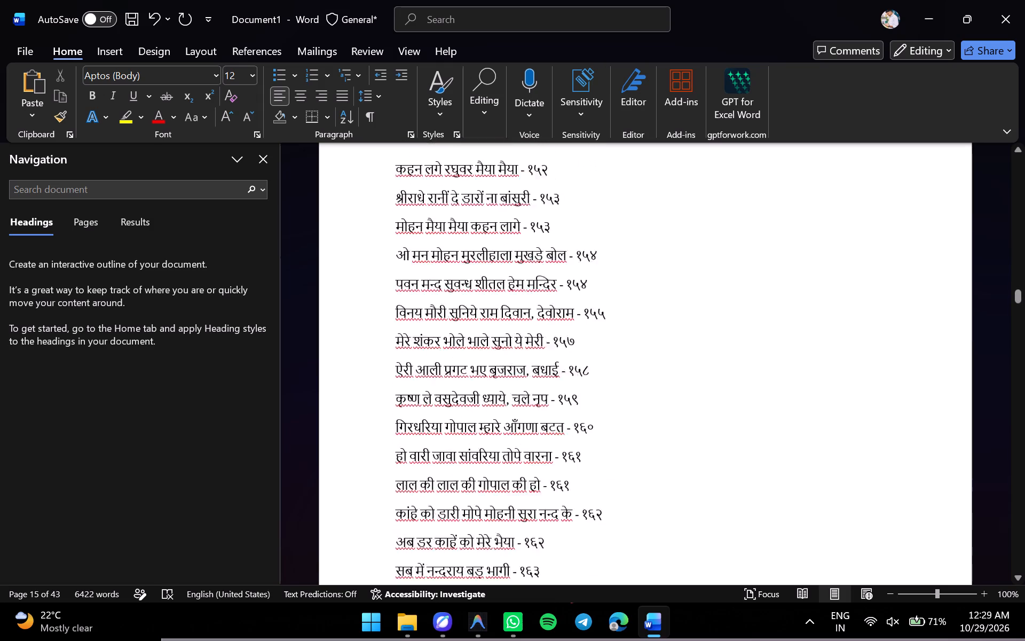
scroll(761, 425, up, 1)
scroll(695, 428, down, 1)
scroll(695, 428, up, 4)
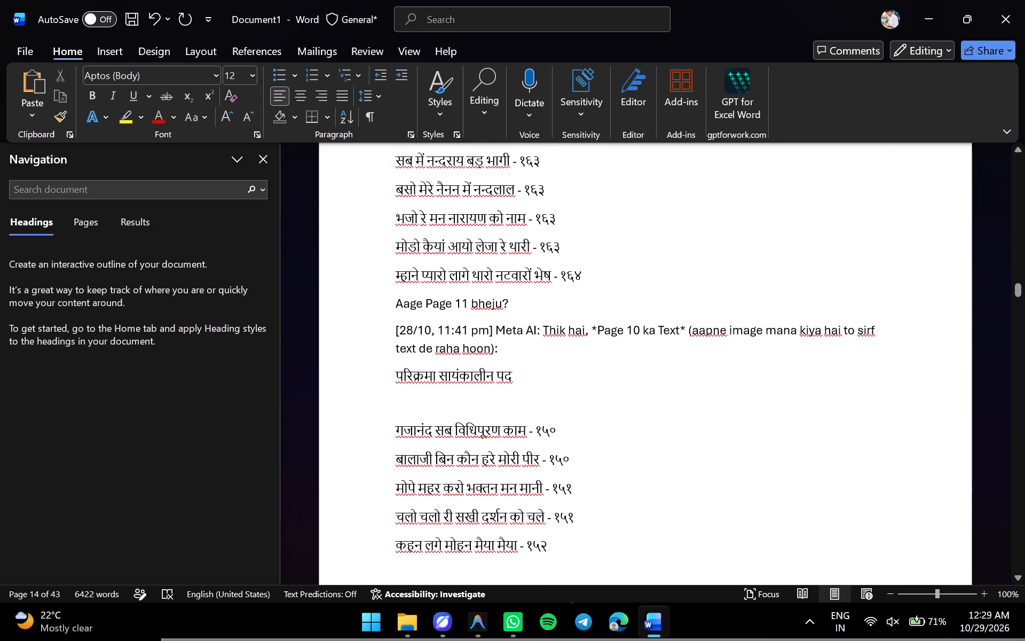
drag(504, 356, 362, 315)
key(BackSpace)
key(Return)
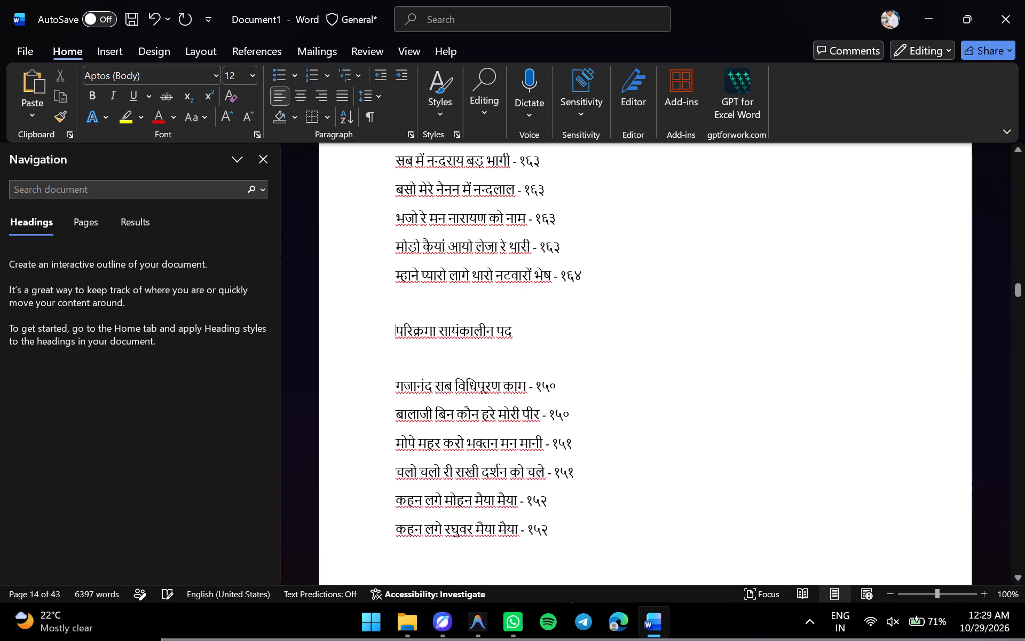
Replace the text from "Ye 9 pages tak jo index tha" through the Meta AI "Page 10 ka Text (PDF Page 10)" line with a blank line.
scroll(586, 366, up, 6)
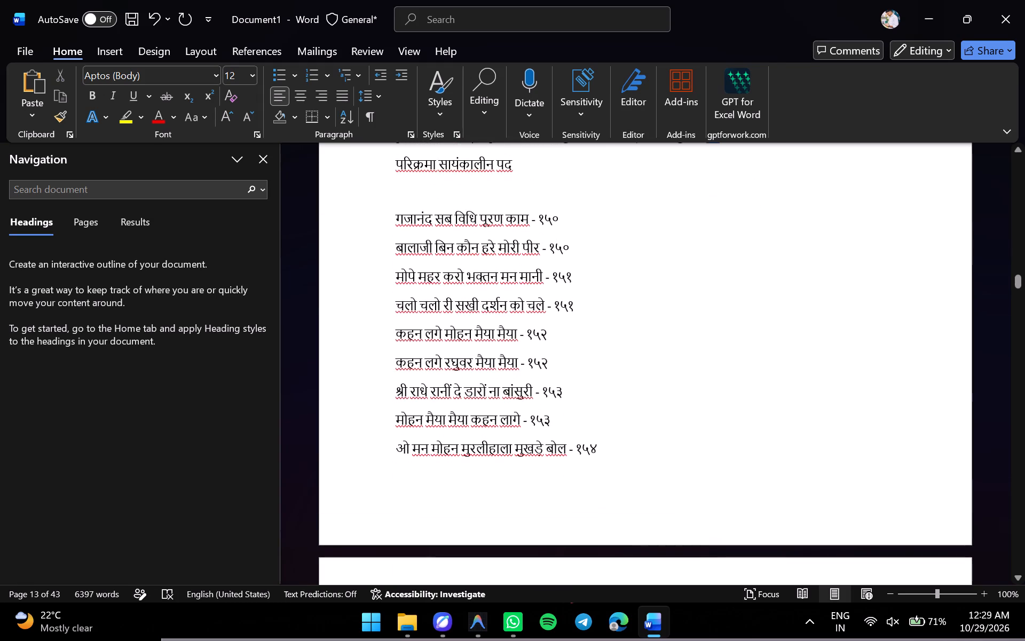
scroll(586, 366, up, 2)
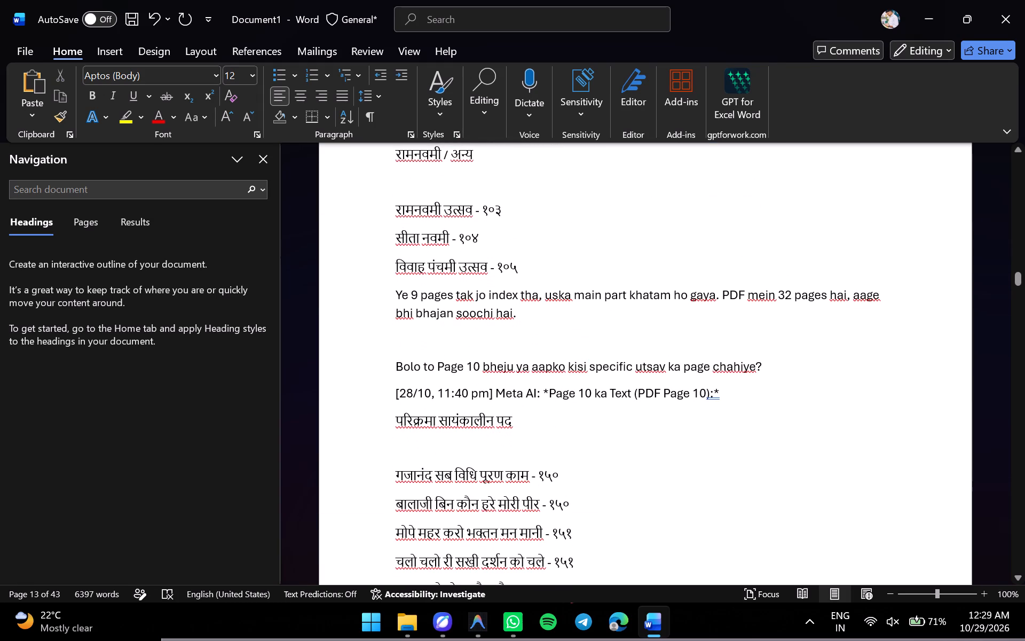
drag(730, 395, 395, 294)
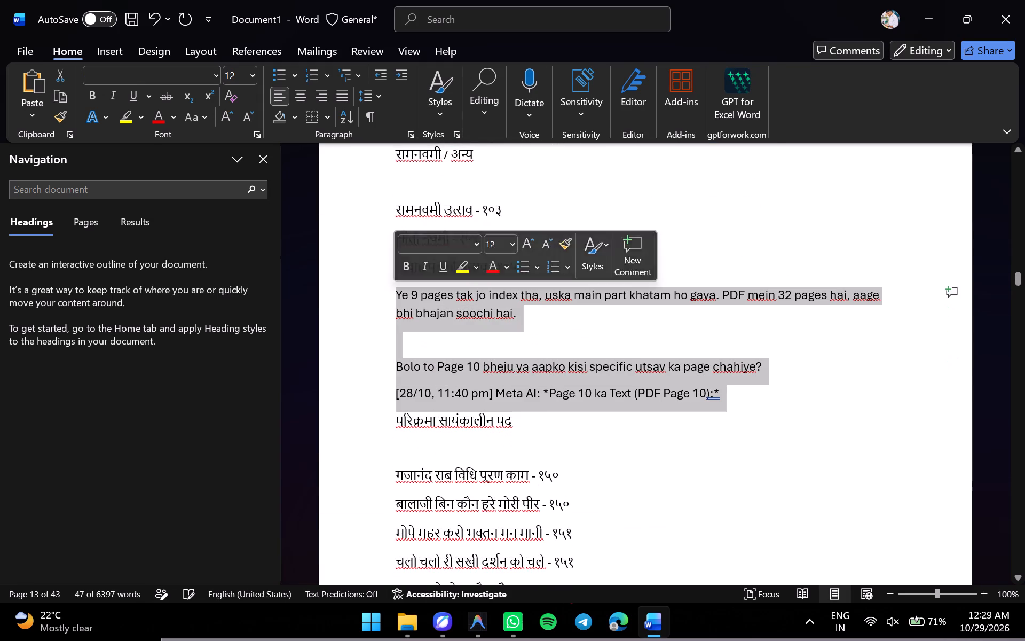
key(BackSpace)
key(Return)
Replace "Bolo to Page 9 bheju?" and the Meta AI "Page 9 ka Text" line above "शरद पूर्णिमा उत्सव" with a blank line.
scroll(608, 362, up, 3)
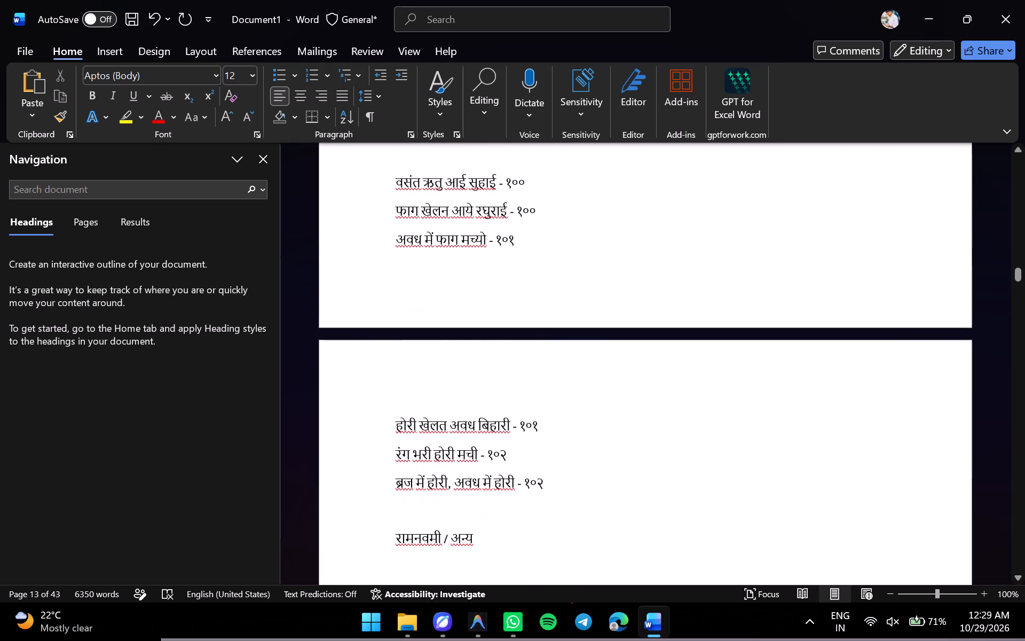
scroll(614, 385, up, 7)
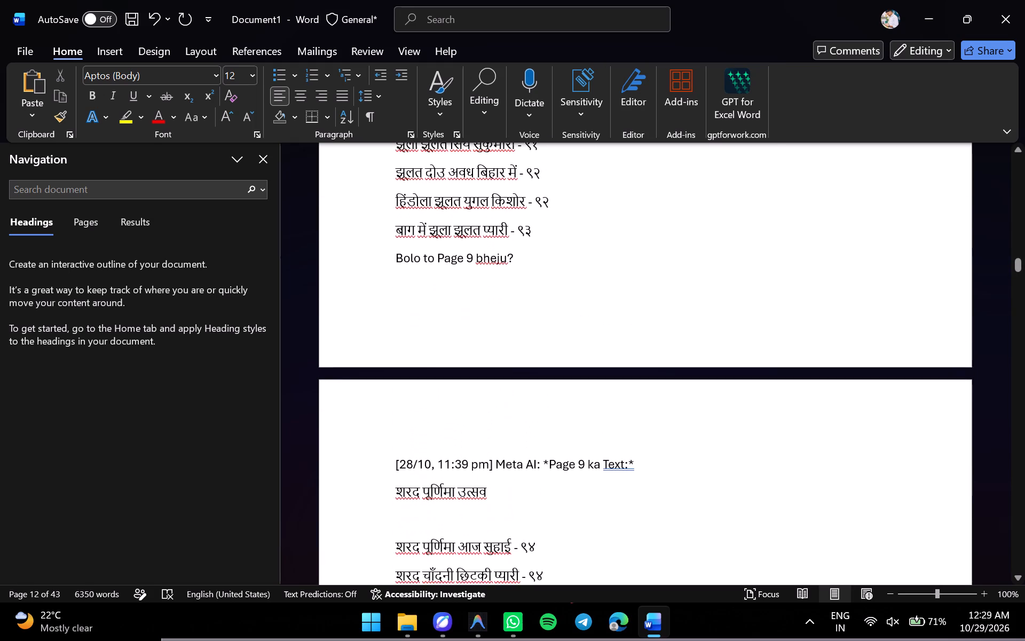
drag(650, 463, 380, 266)
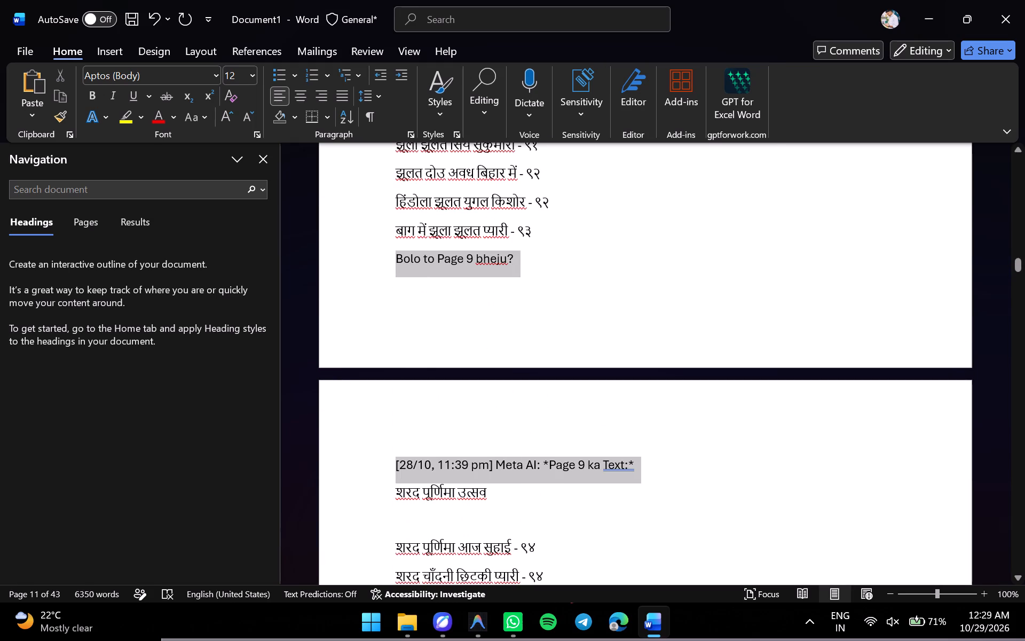
drag(380, 266, 379, 267)
key(BackSpace)
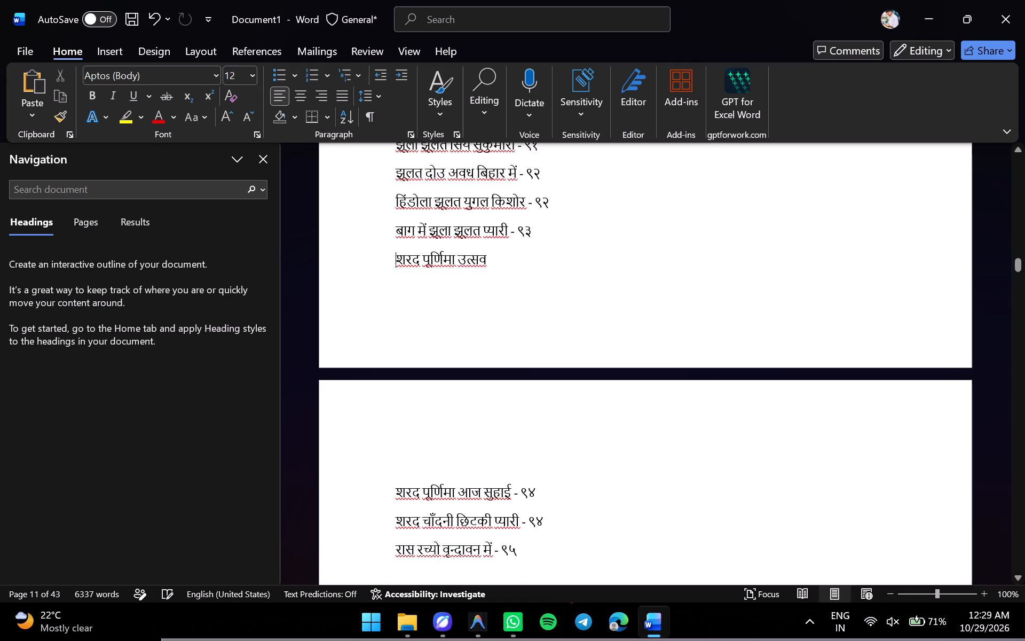
key(Return)
Replace "Bolo to Page 8 bheju?" and the Meta AI "Page 8 ka Text" line above "नौका बिहार / जलक्रीड़ा (contd.)" with a blank line.
scroll(580, 369, up, 3)
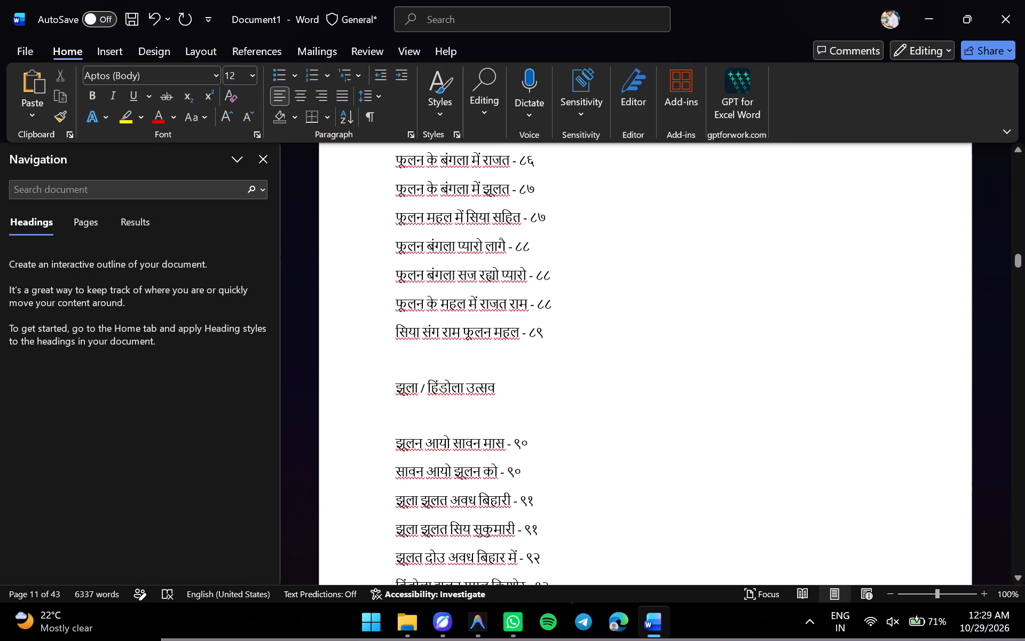
scroll(581, 369, up, 3)
scroll(684, 425, up, 2)
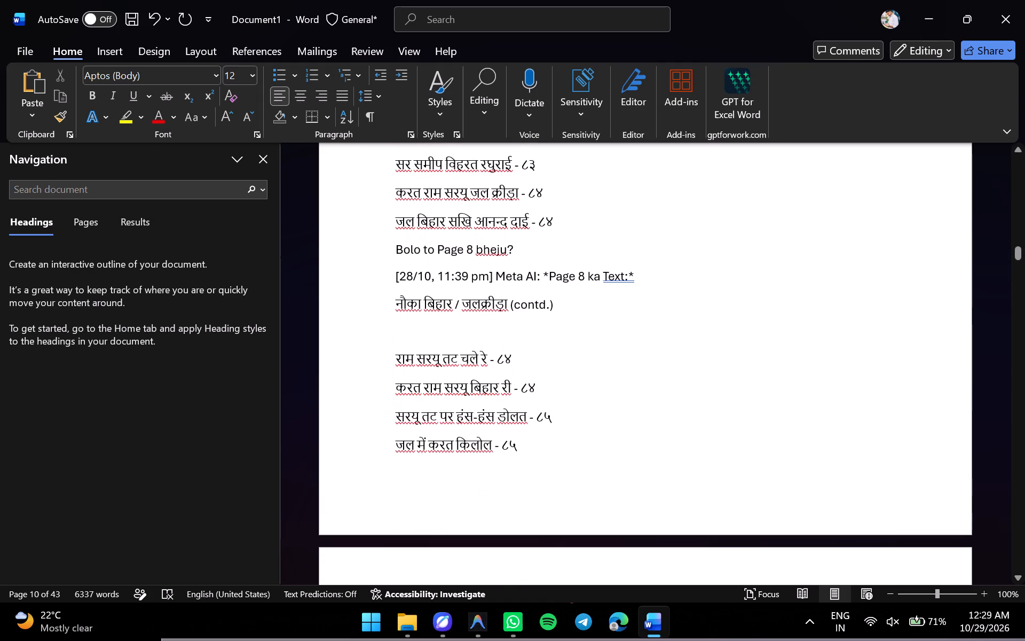
drag(641, 286, 535, 264)
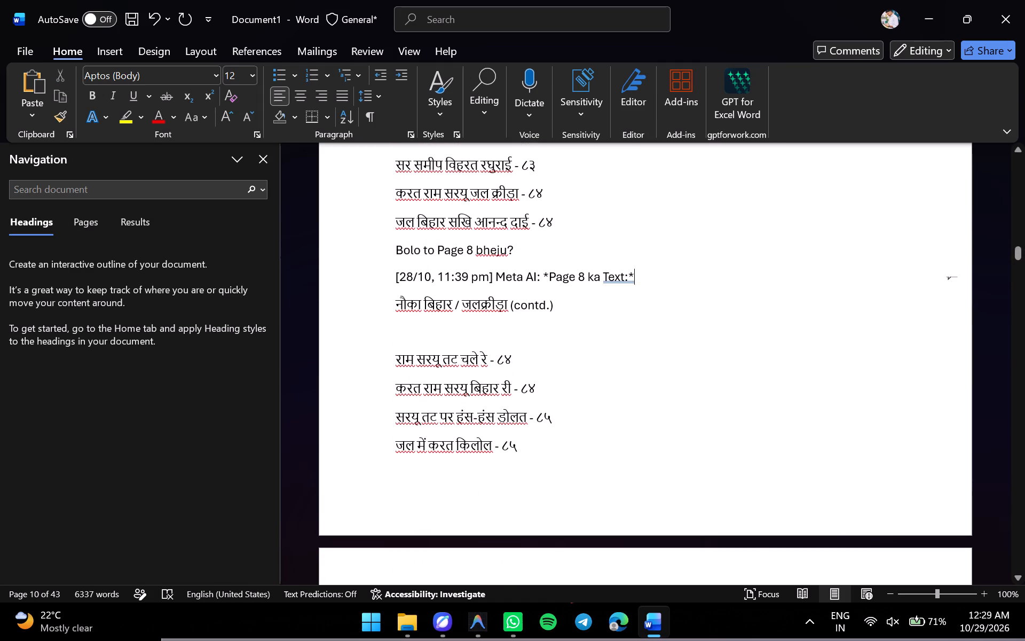
drag(535, 264, 323, 252)
key(BackSpace)
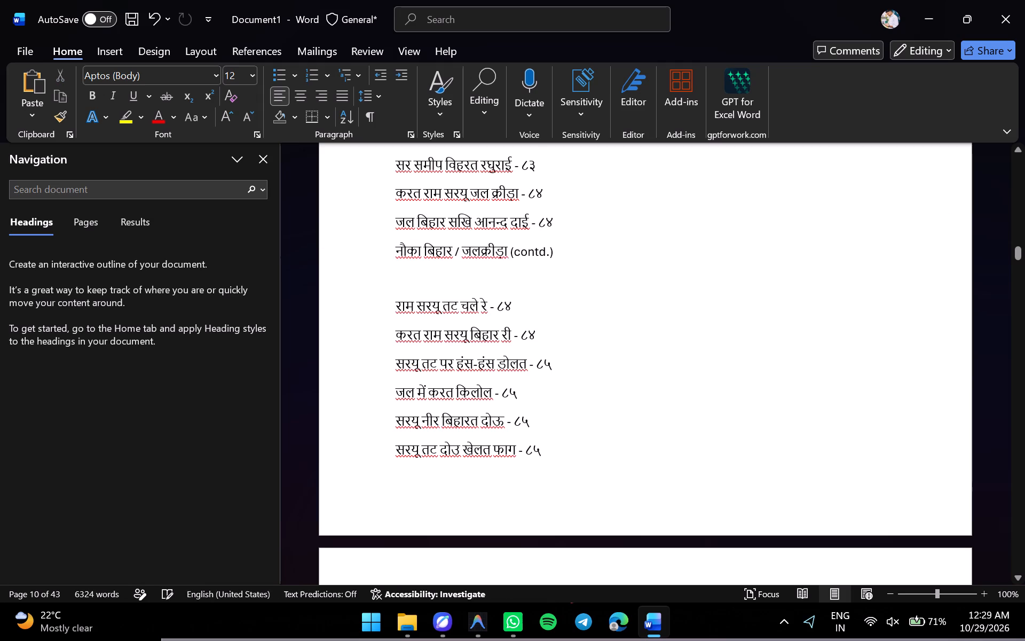
key(Return)
Replace "Bolo to Page 7 bheju?" and the Meta AI "Page 7 ka Text" line above "परिकर जन्मोत्सव - क्रमांक" with a blank line.
scroll(486, 291, up, 3)
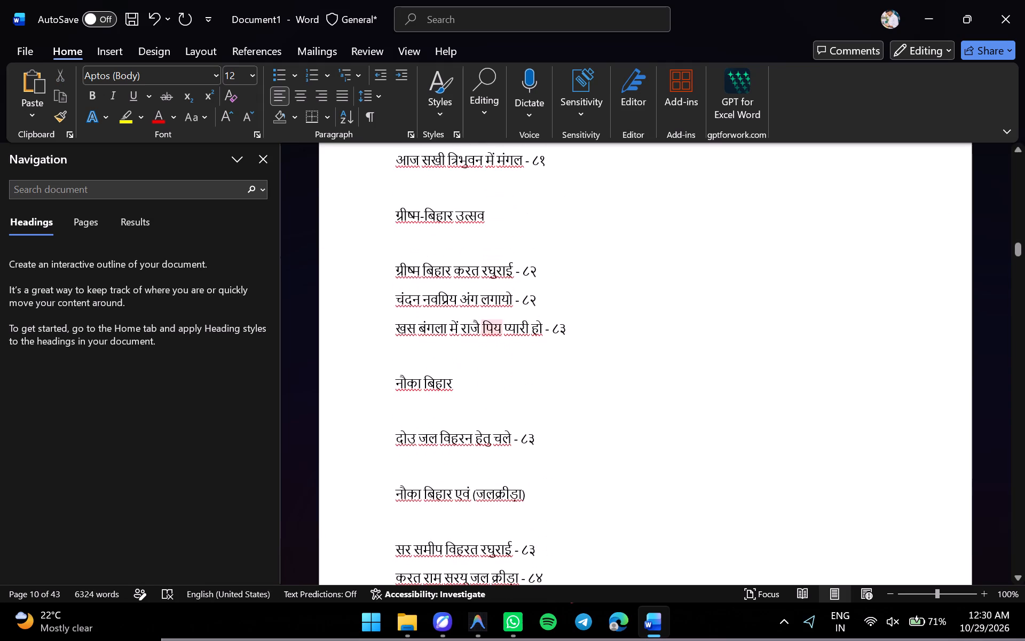
scroll(496, 326, up, 10)
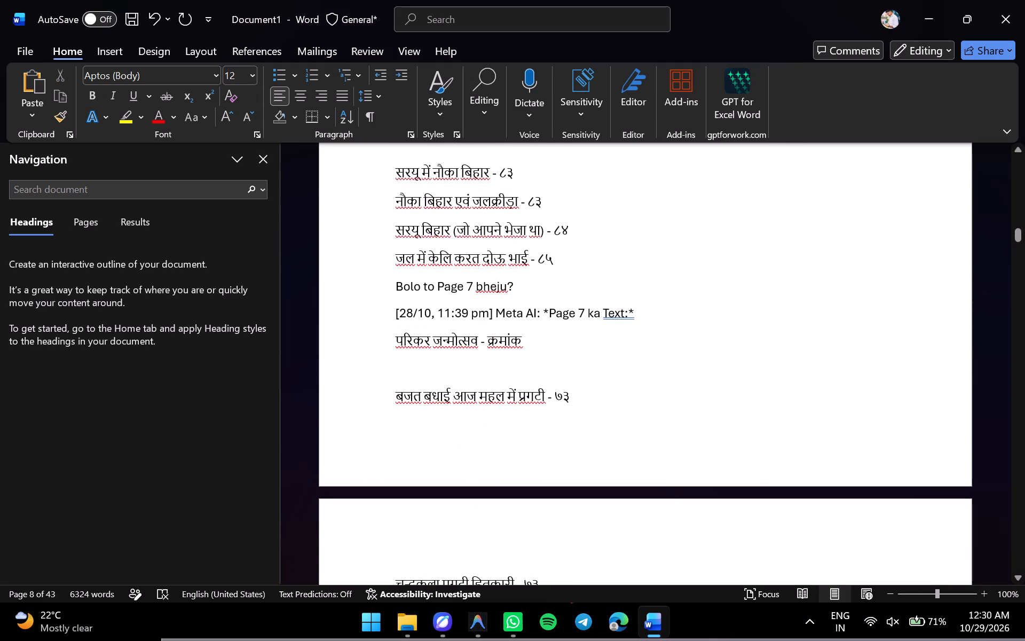
drag(653, 314, 358, 292)
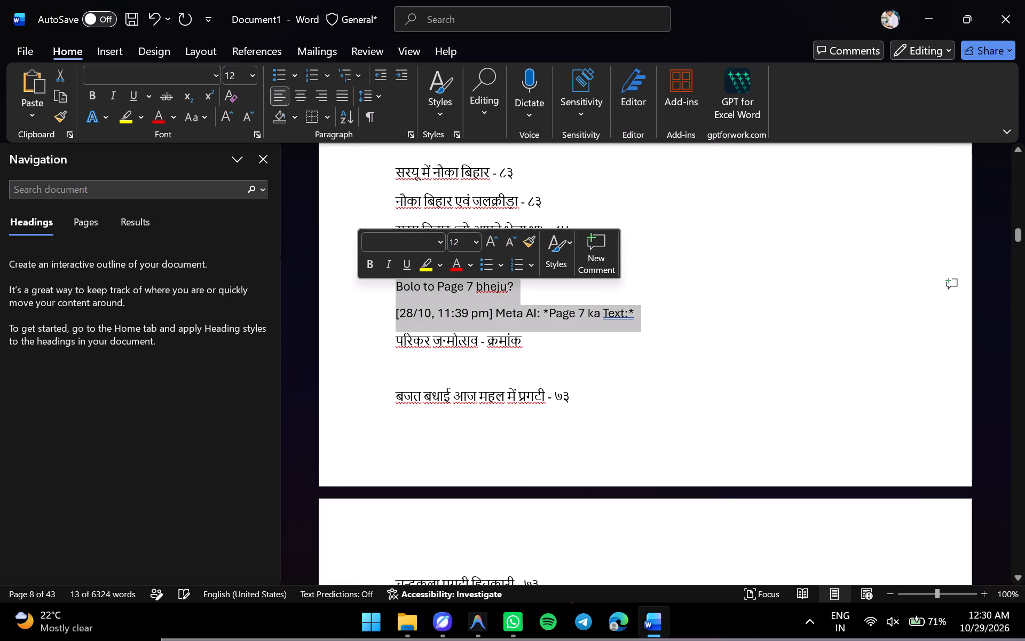
key(BackSpace)
key(Return)
Replace "Bolo to Page 6 bheju?" and the Meta AI "Page 6 ka Text" line above "परिकर जन्मोत्सव" with a blank line.
scroll(562, 312, up, 2)
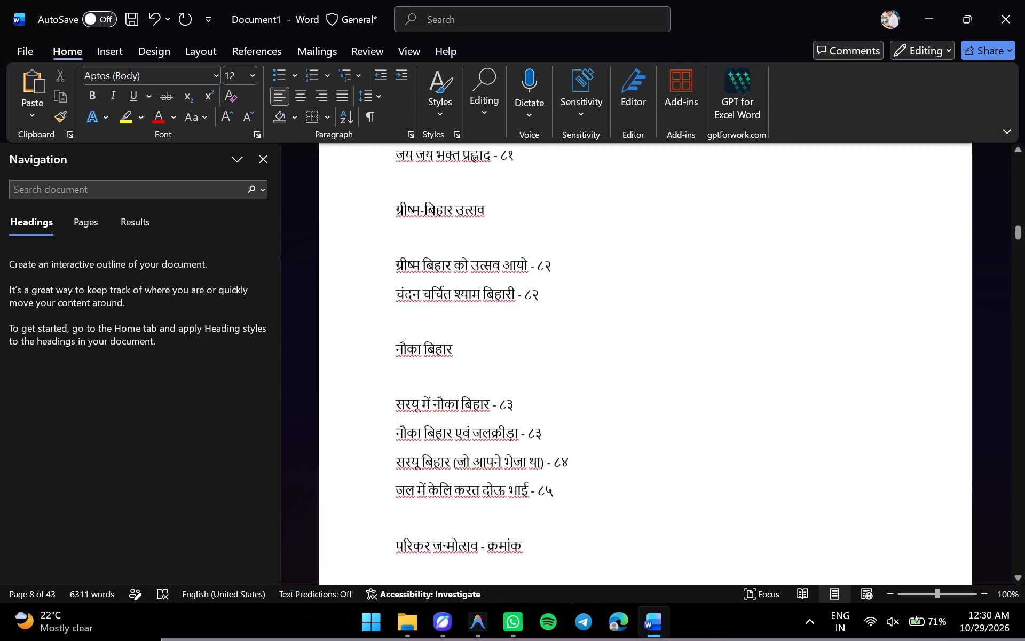
scroll(562, 312, up, 8)
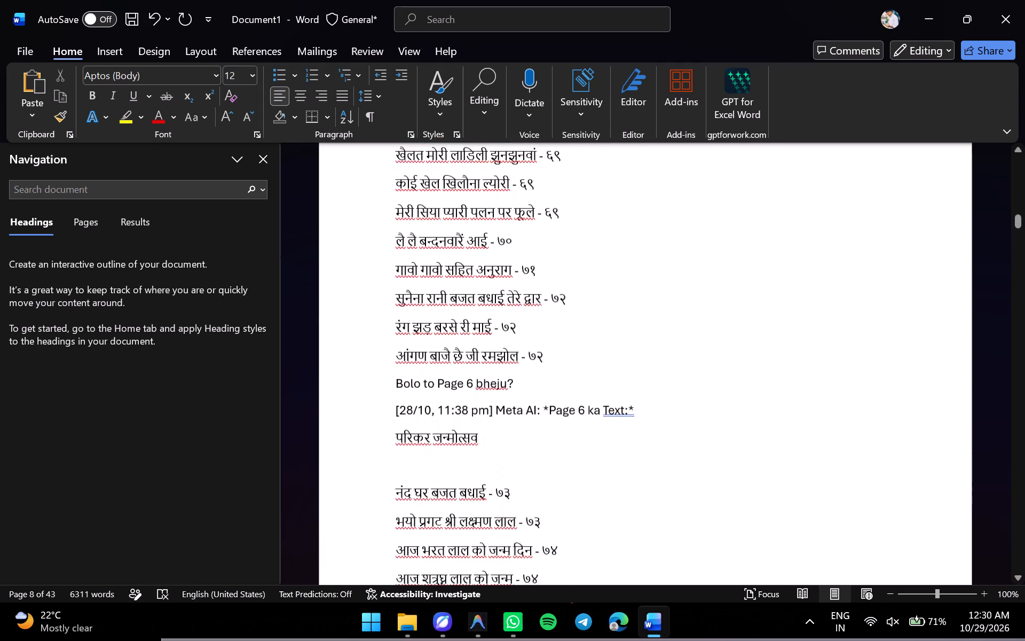
drag(652, 434, 370, 415)
key(BackSpace)
key(Return)
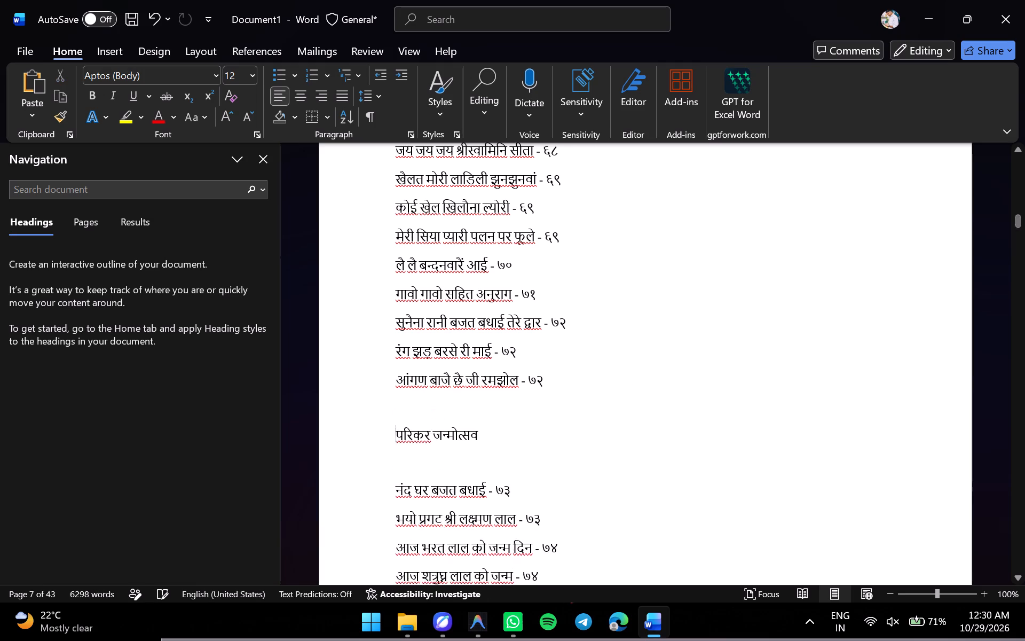
Replace "Bolo to Page 5 bheju?" and the Meta AI "Page 5 ka Text" line between the two ६२ entries with a blank line.
scroll(653, 393, up, 8)
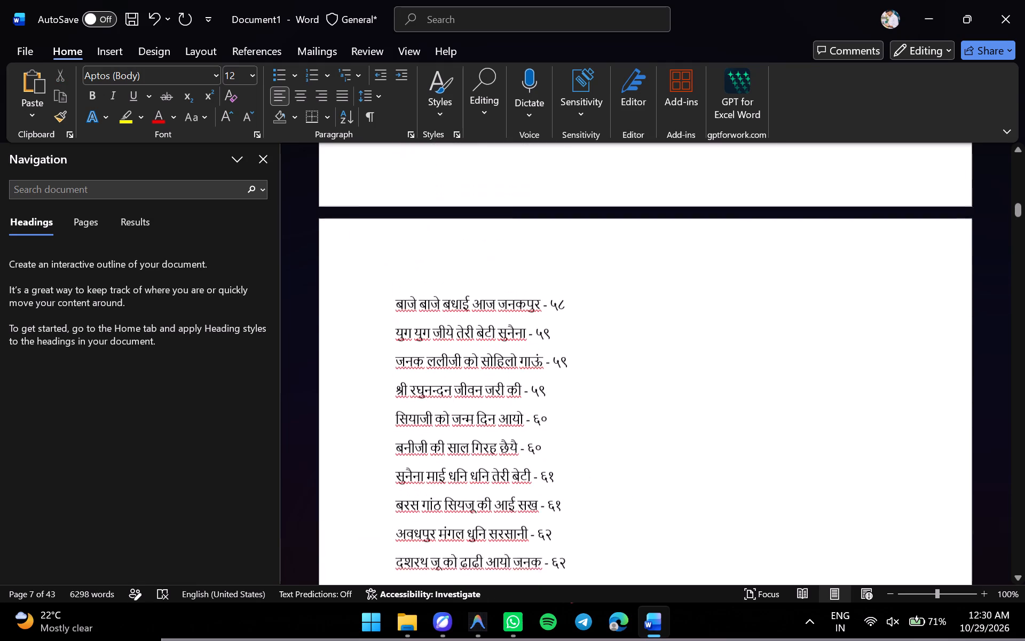
scroll(653, 393, down, 2)
drag(659, 375, 420, 372)
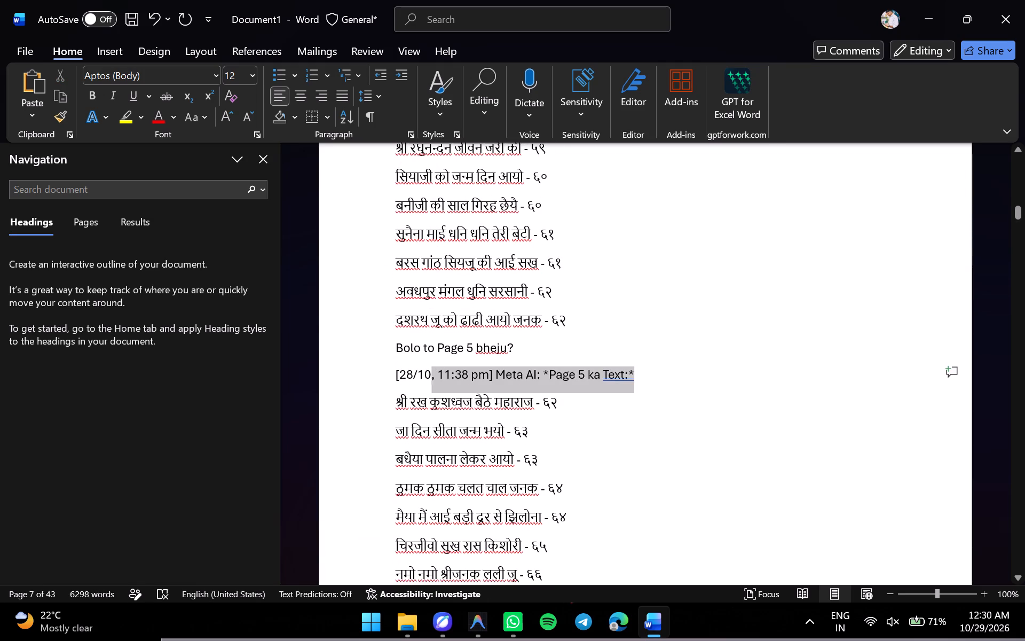
drag(420, 372, 388, 351)
key(BackSpace)
key(Return)
Replace "Bolo to Page 4 bheju?" and the Meta AI "Page 4 ka Text" line above "श्री जानकी जन्मोत्सव बधाई" with a blank line.
scroll(581, 364, up, 1)
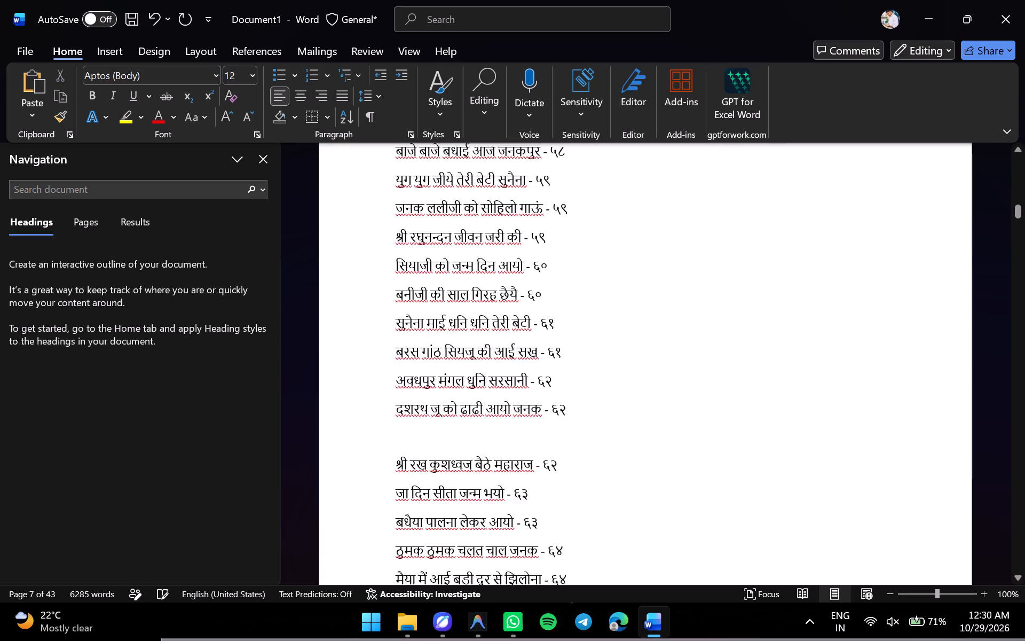
scroll(582, 364, up, 5)
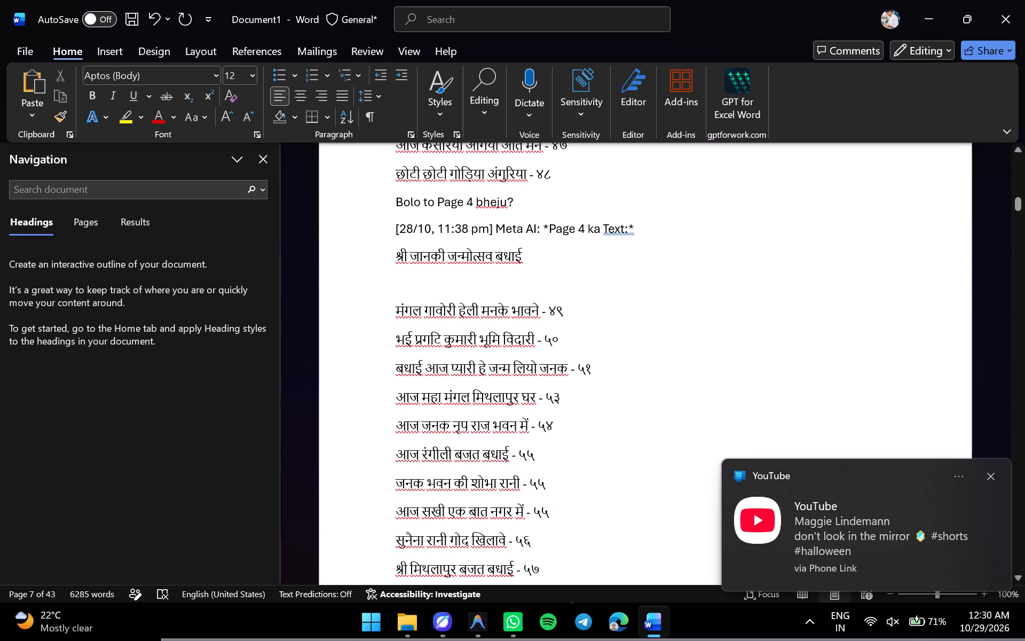
drag(655, 229, 366, 208)
key(BackSpace)
key(Return)
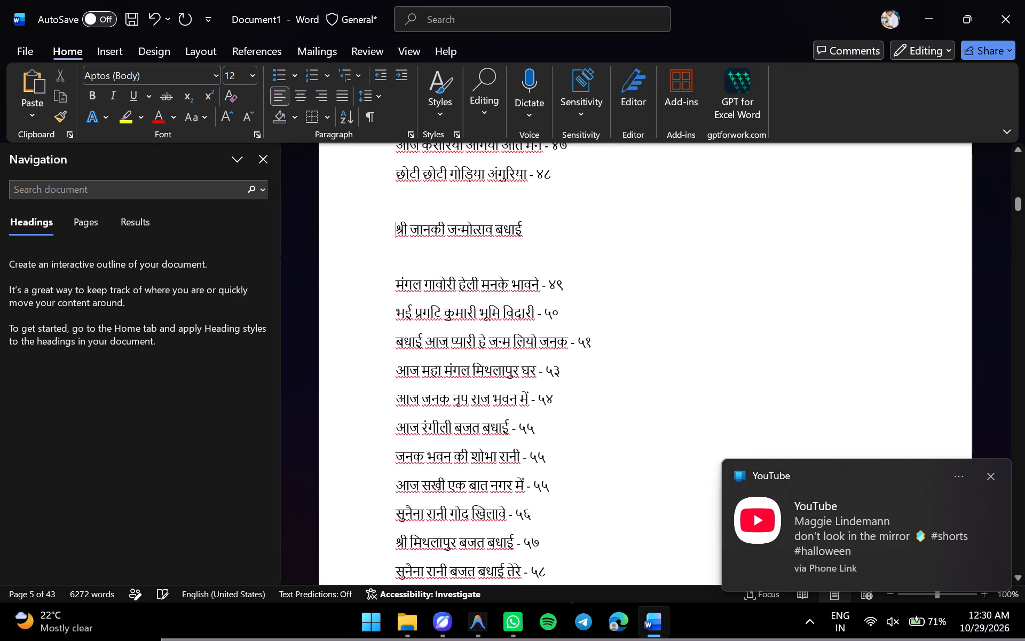
Replace the lines from 'Aap "Next" bolo' through "Page 3 ka Text" between the ३६ and ३७ entries with a blank line.
scroll(606, 299, up, 9)
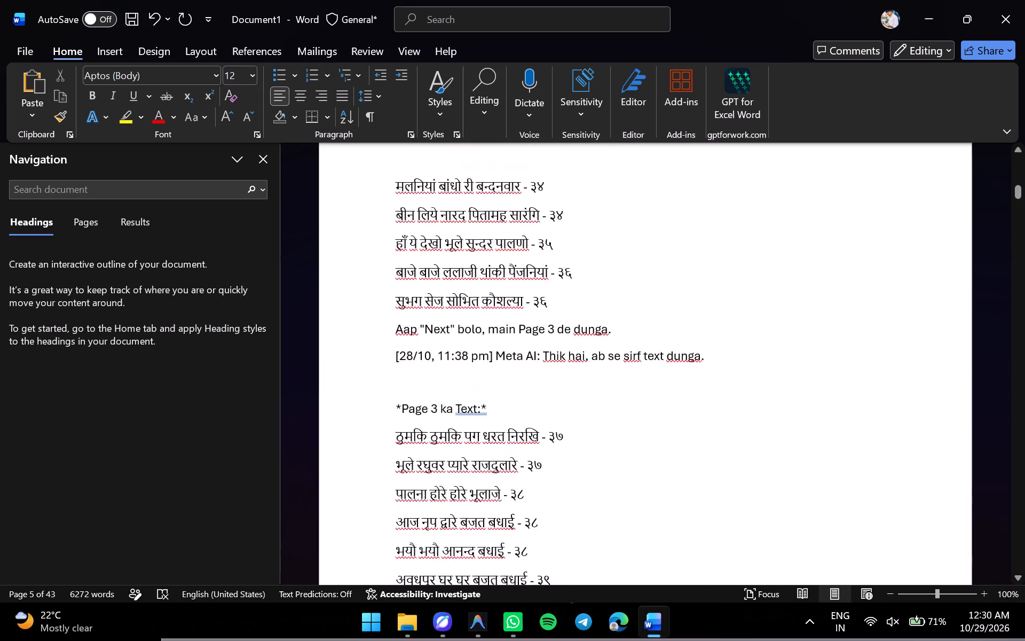
drag(500, 490, 381, 420)
key(BackSpace)
key(Return)
Remove the lines from "Aap bolo to main Page 2 bhej du?" through "पद - क्रमांक" between the two २१ entries, leaving a blank line.
scroll(629, 421, up, 1)
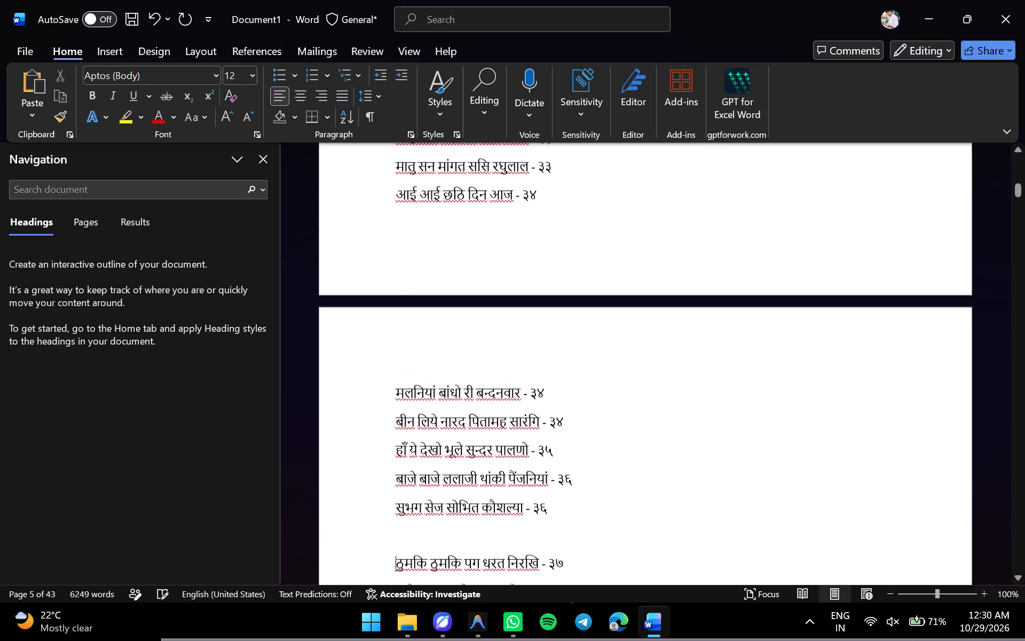
scroll(629, 421, up, 5)
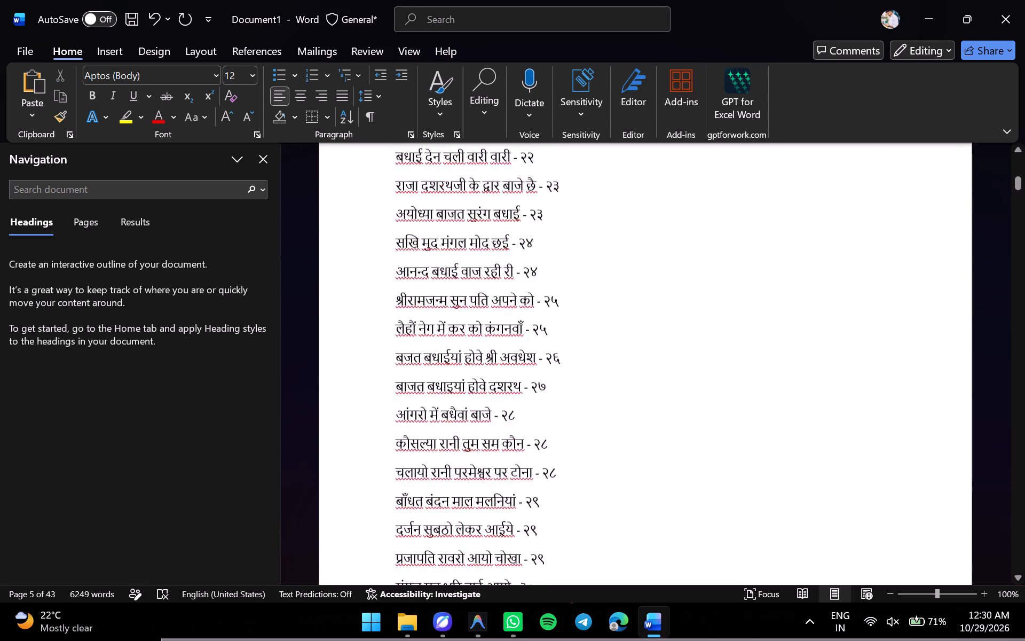
scroll(616, 393, up, 4)
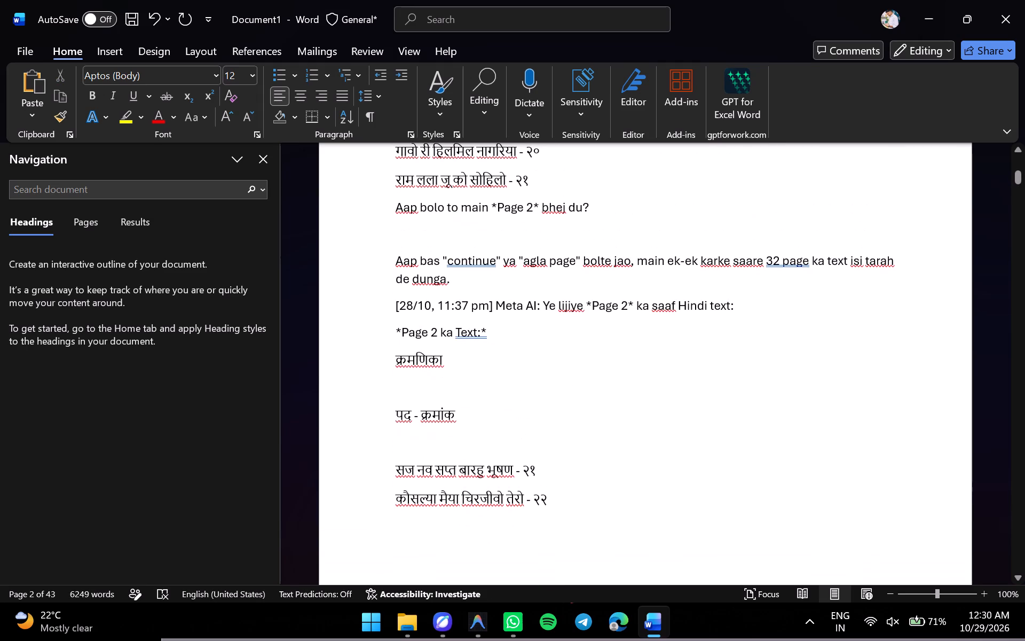
drag(470, 412, 390, 309)
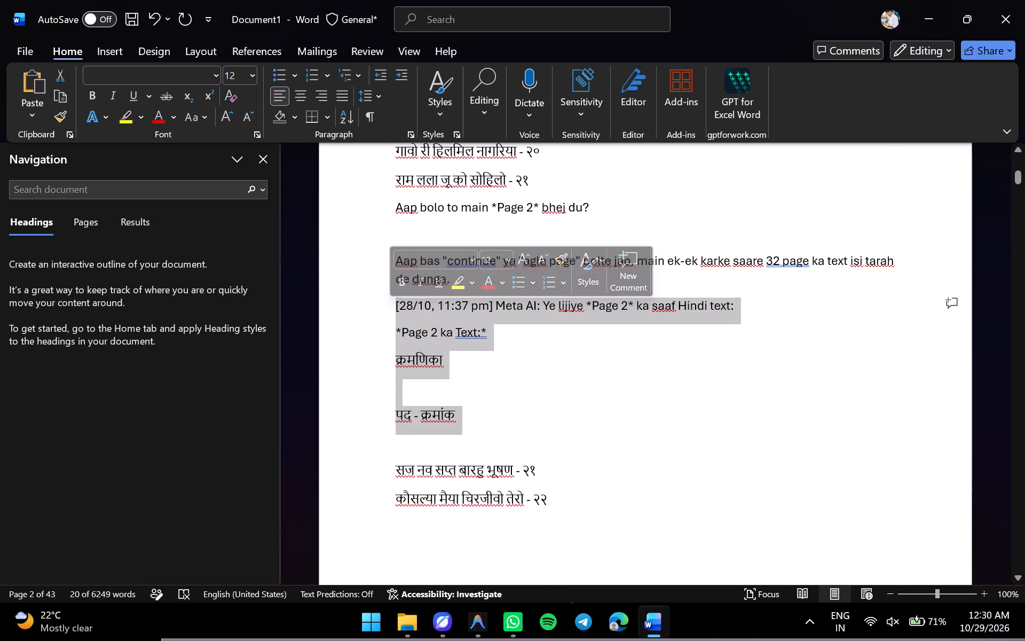
key(BackSpace)
drag(466, 291, 391, 213)
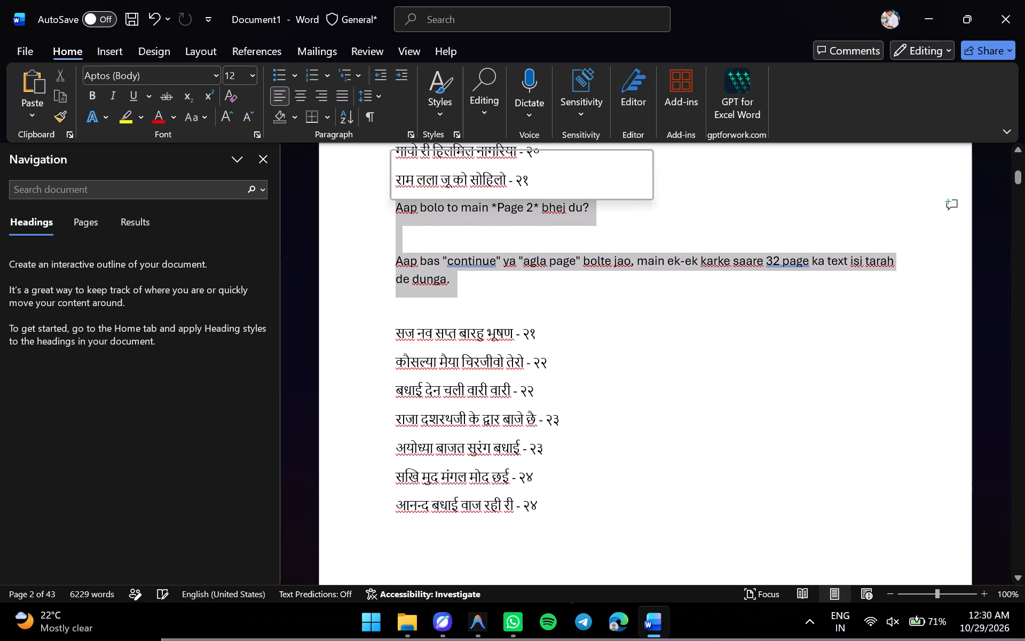
key(BackSpace)
Delete the Meta AI line, the "Page 1 ka Text" label and the "अनुक्रम" heading at the start of the document.
scroll(588, 327, up, 3)
scroll(565, 366, up, 2)
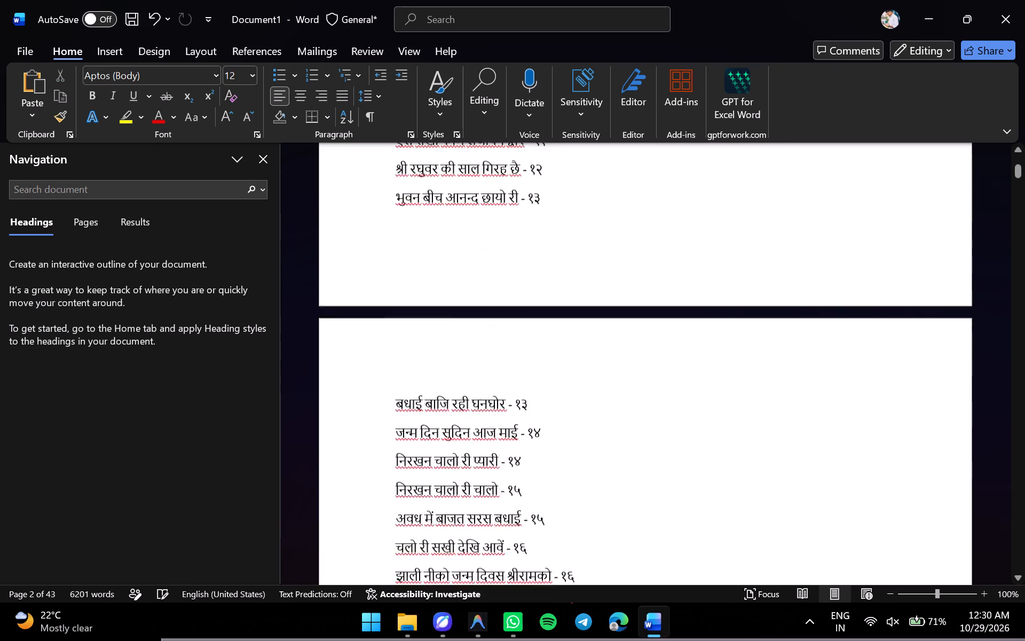
scroll(565, 366, up, 5)
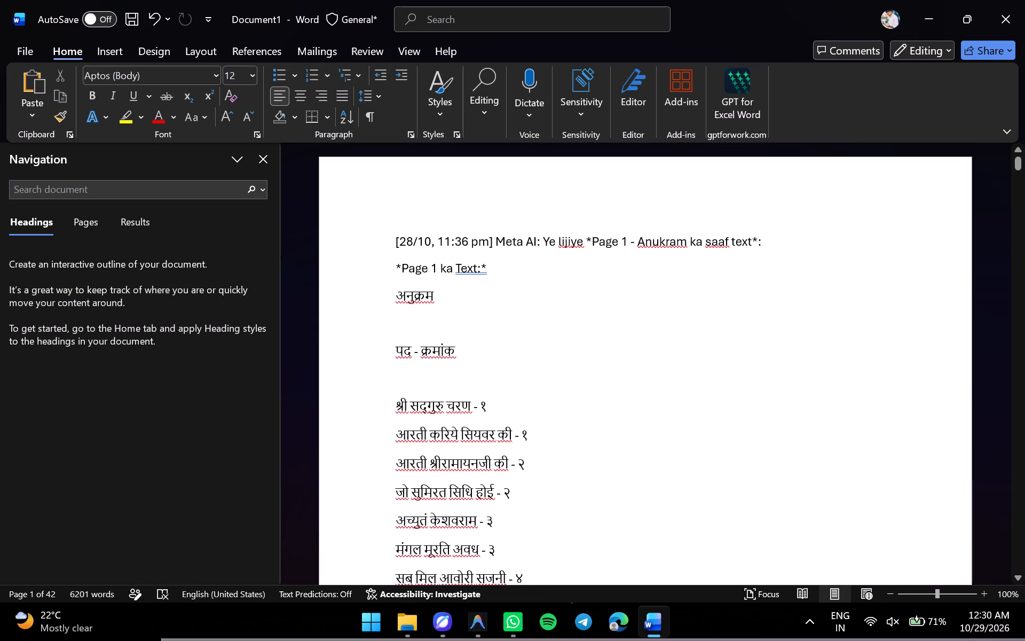
scroll(453, 295, up, 1)
drag(452, 302, 383, 243)
key(BackSpace)
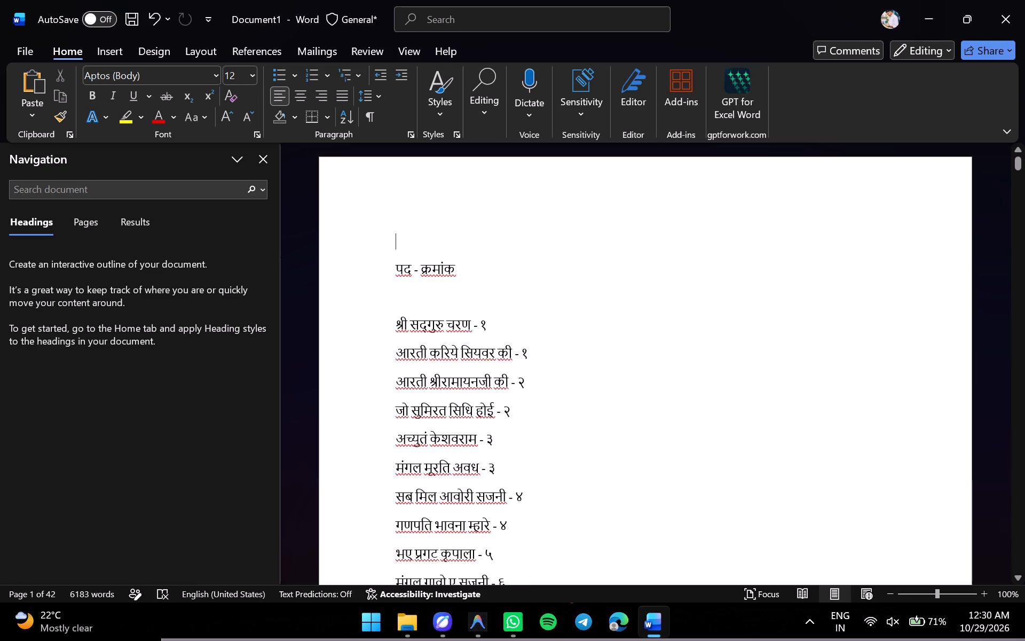
Save the document as a Word document named पद in the forBooks folder inside project on the D: drive.
key(ctrl+s)
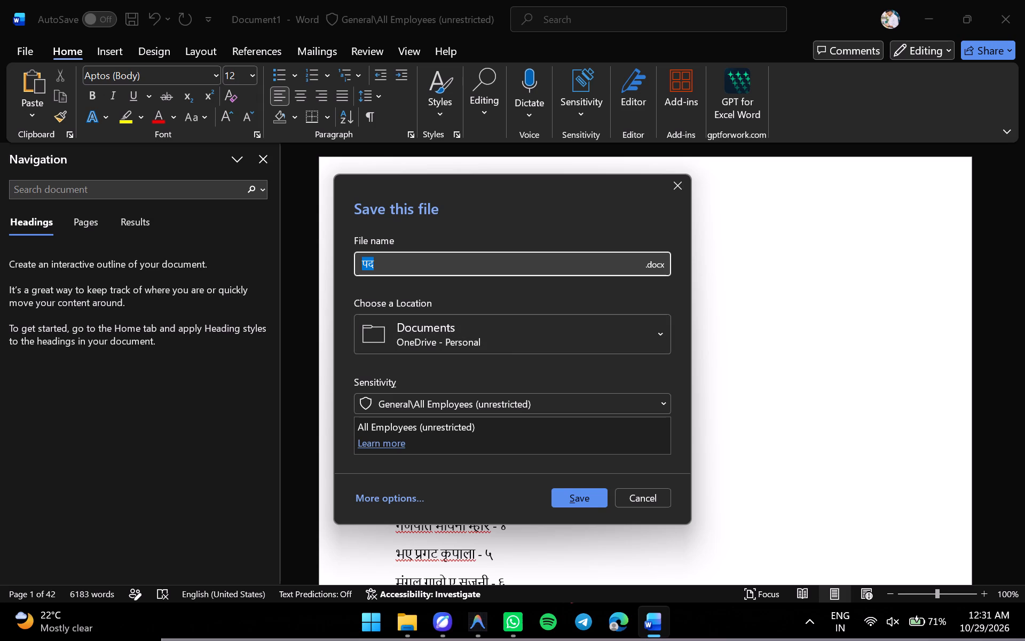
click(476, 345)
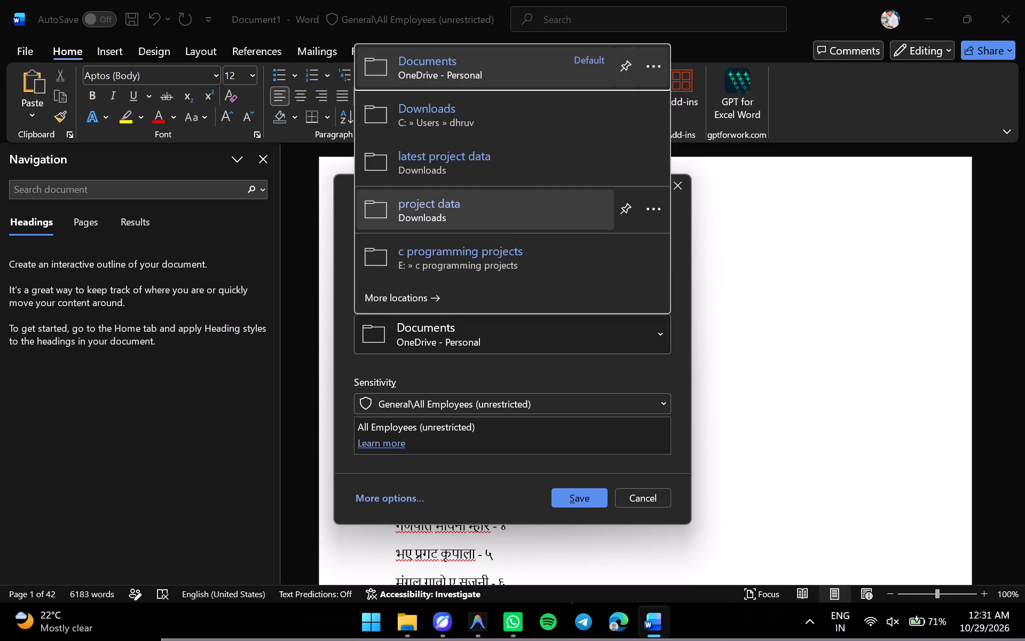
scroll(486, 215, down, 5)
click(430, 307)
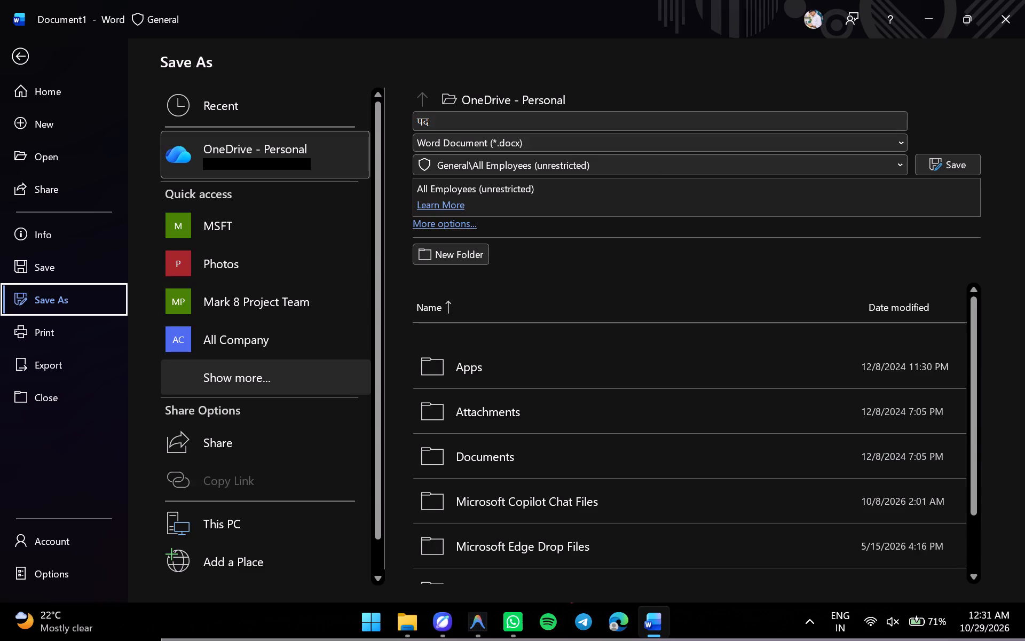
click(254, 521)
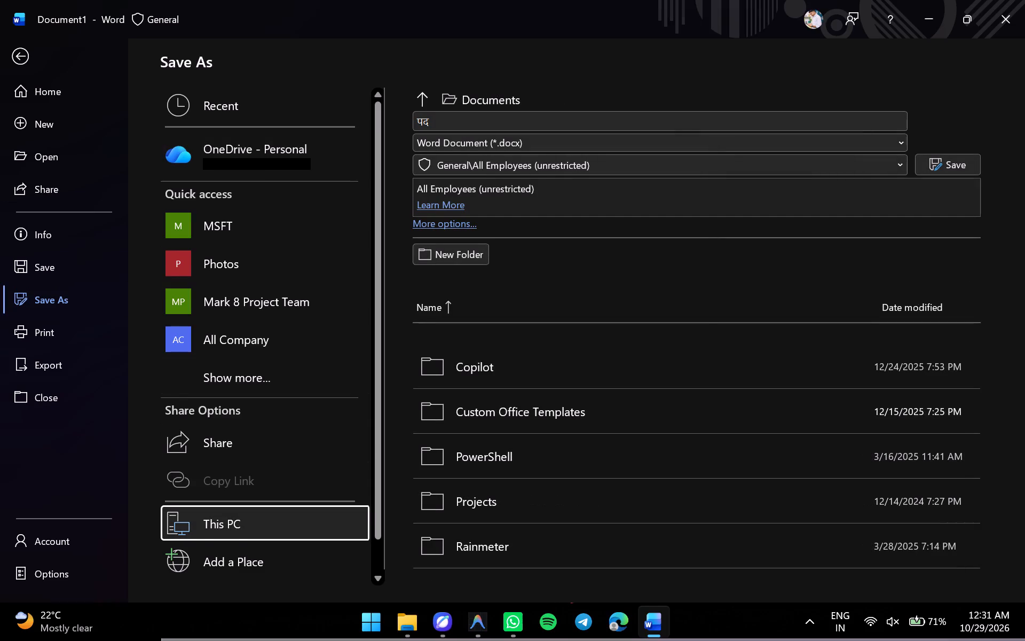
scroll(509, 372, down, 2)
scroll(300, 537, down, 2)
click(275, 567)
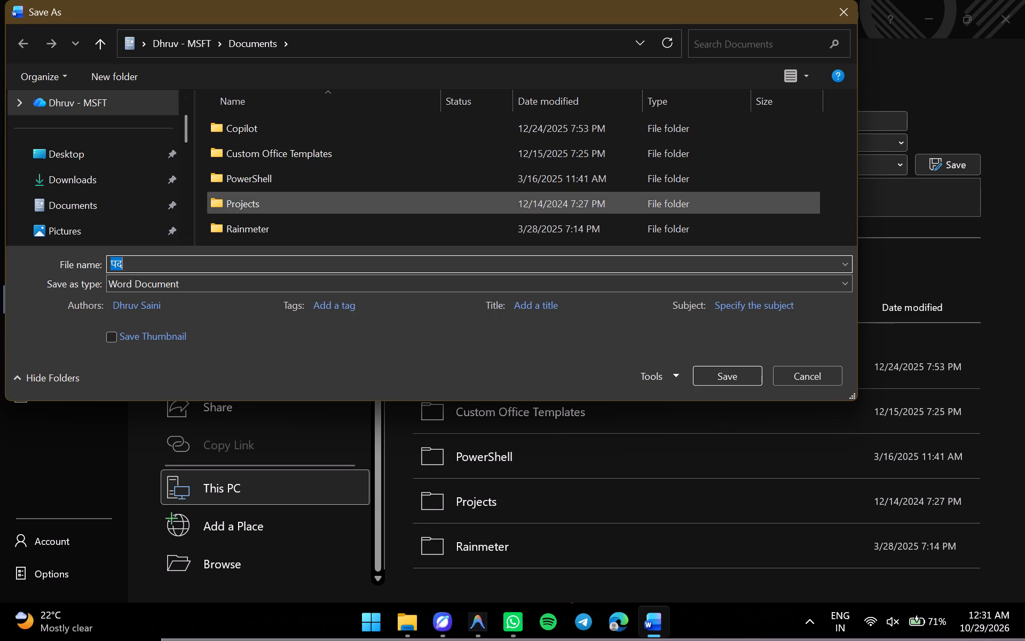
double_click(303, 196)
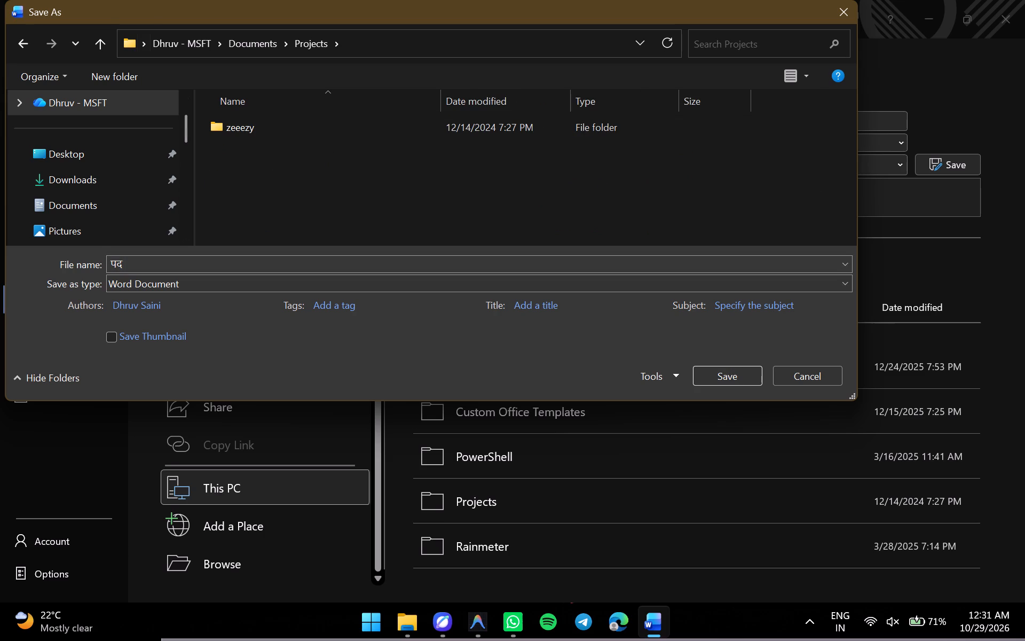
click(89, 57)
scroll(112, 174, down, 2)
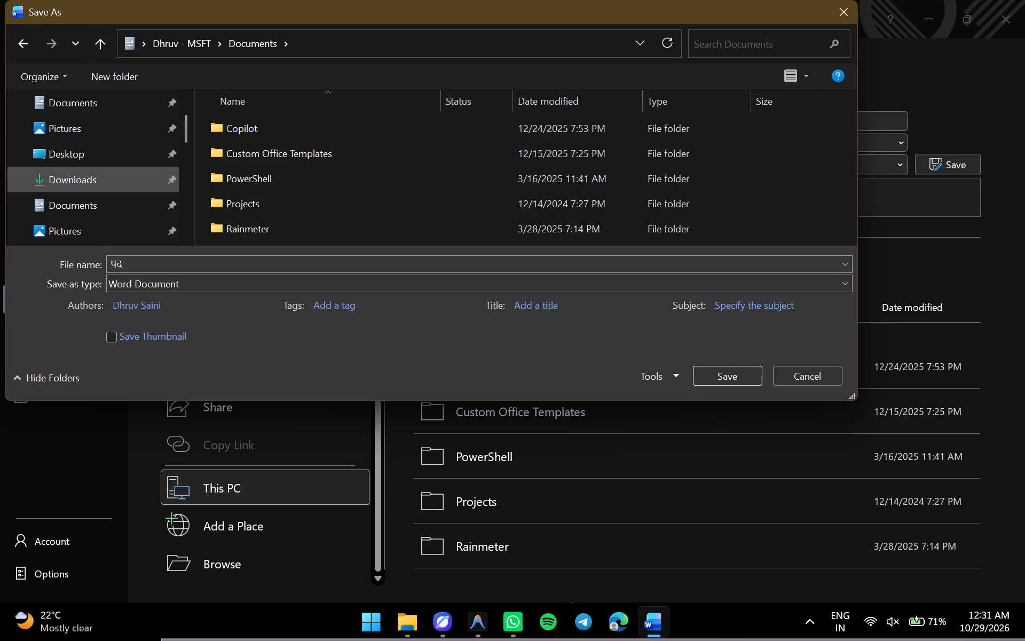
scroll(112, 174, down, 5)
click(129, 128)
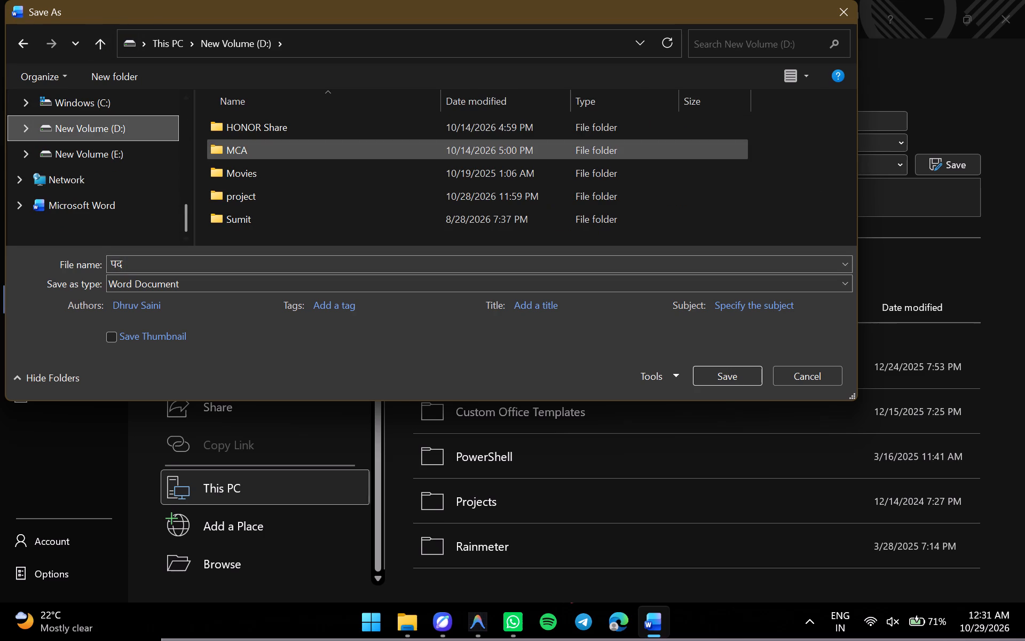
double_click(271, 201)
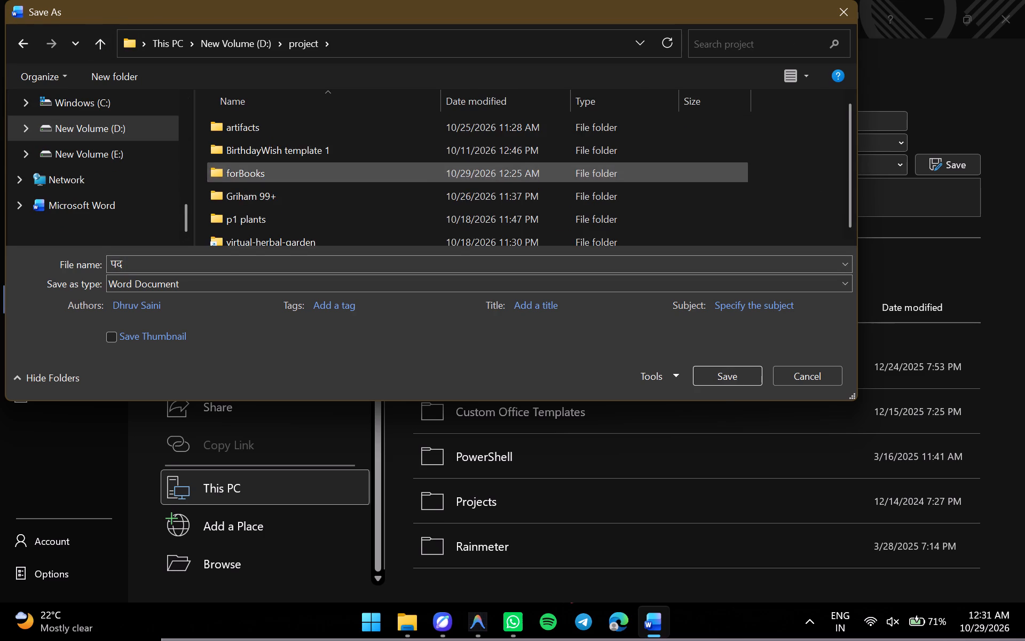
double_click(288, 178)
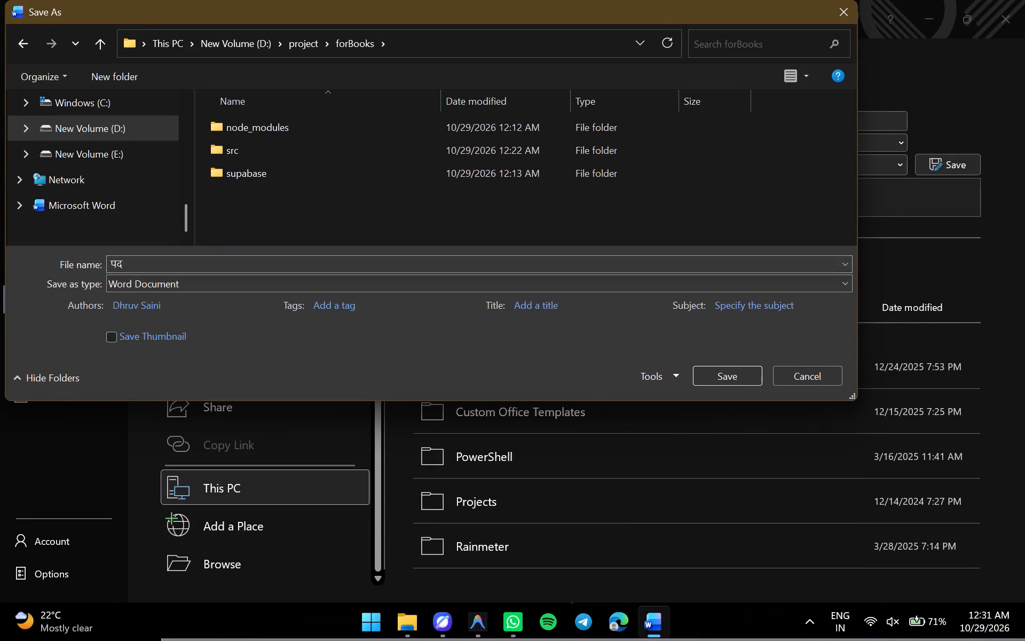
click(726, 378)
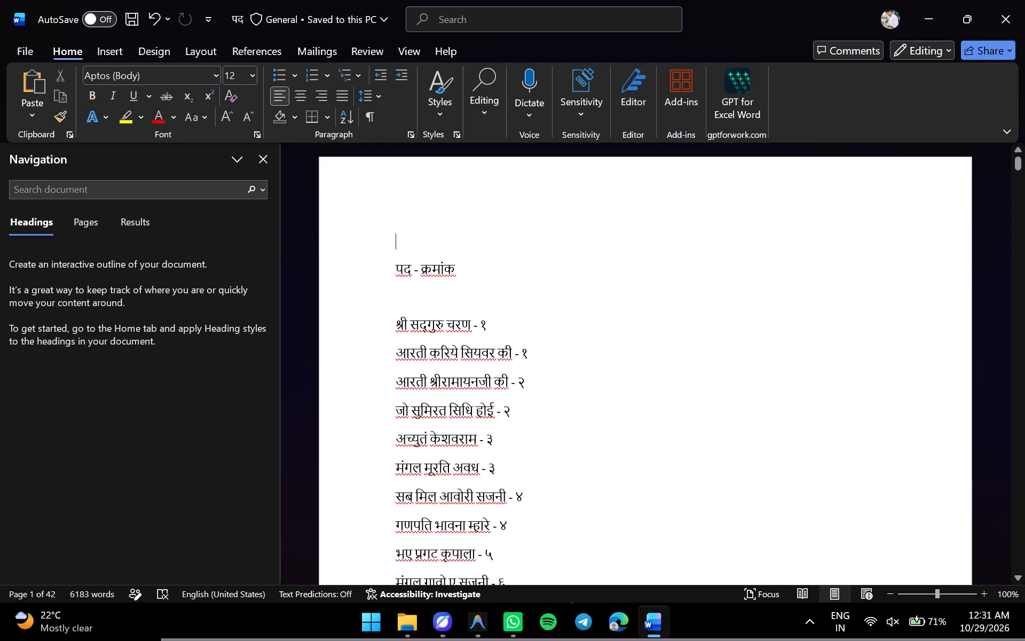
click(740, 310)
key(ctrl+s)
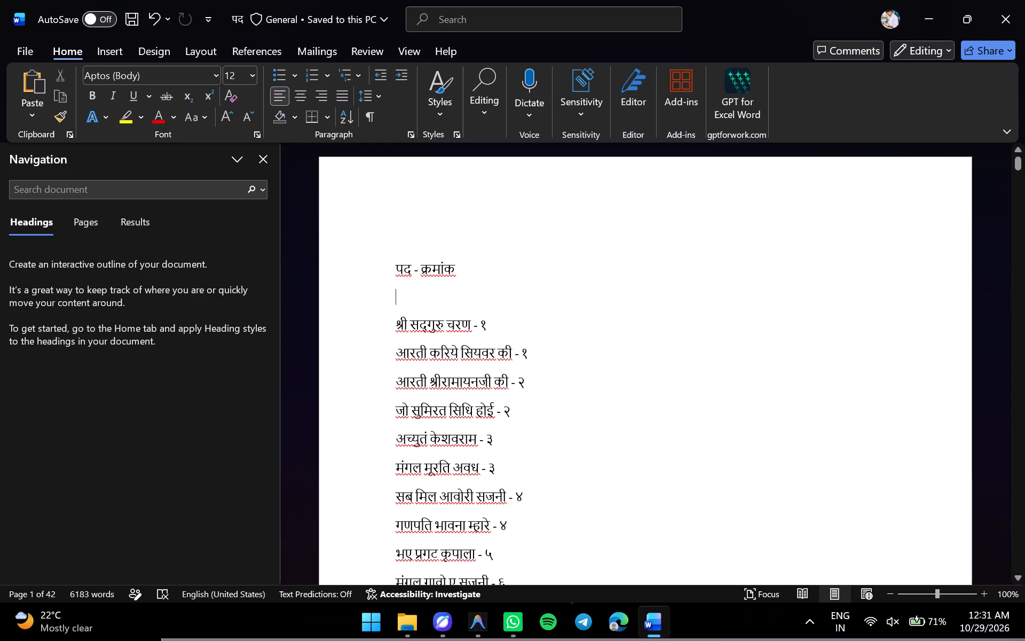
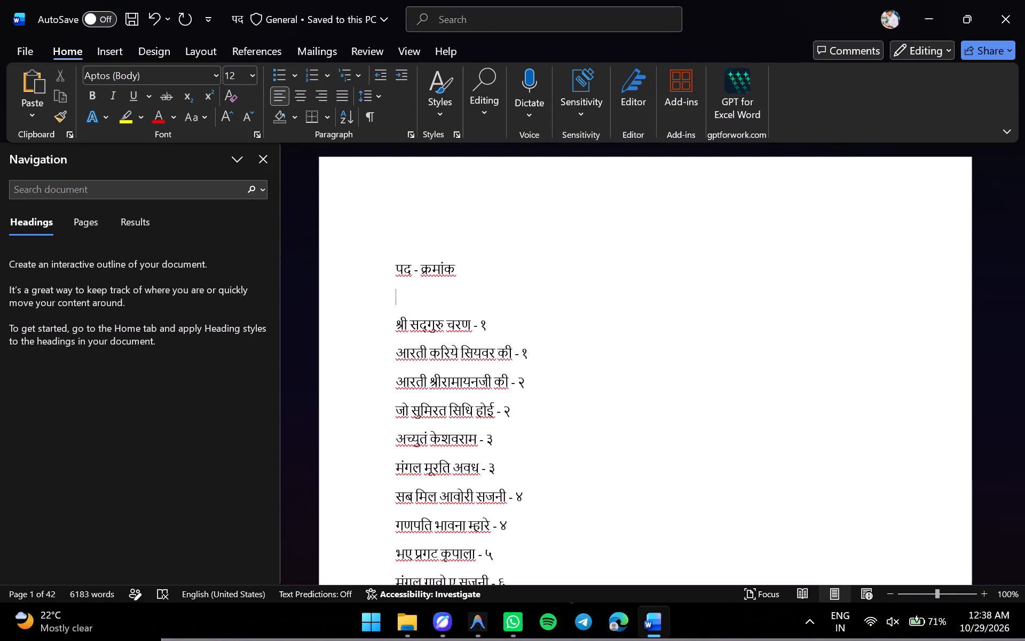
Review the cleaned index from its beginning through the ६२ entries, checking the entries and the spacing between page groups.
scroll(693, 394, down, 1)
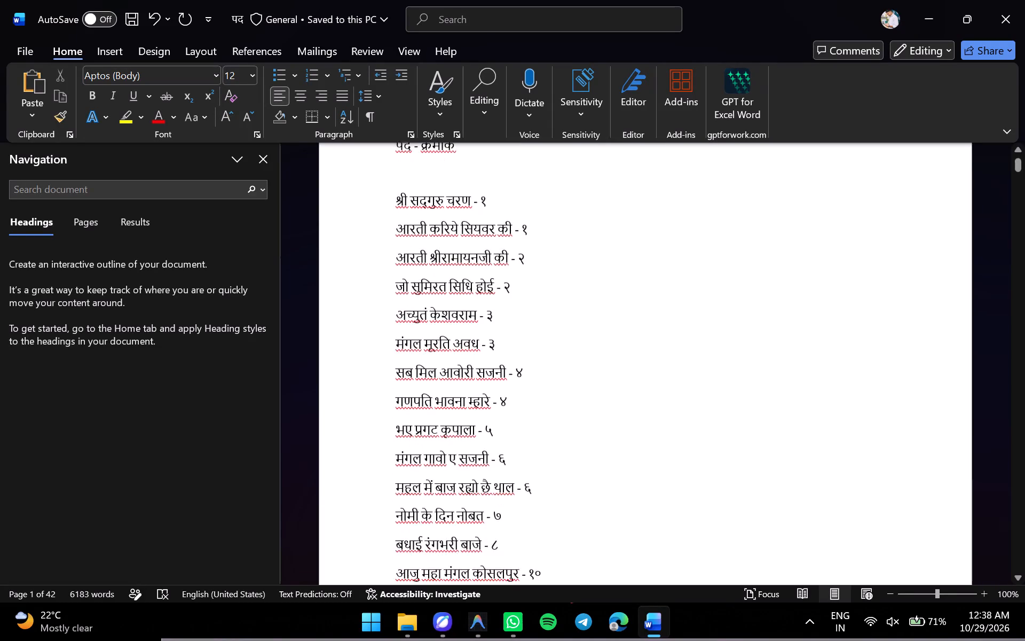
scroll(693, 398, down, 2)
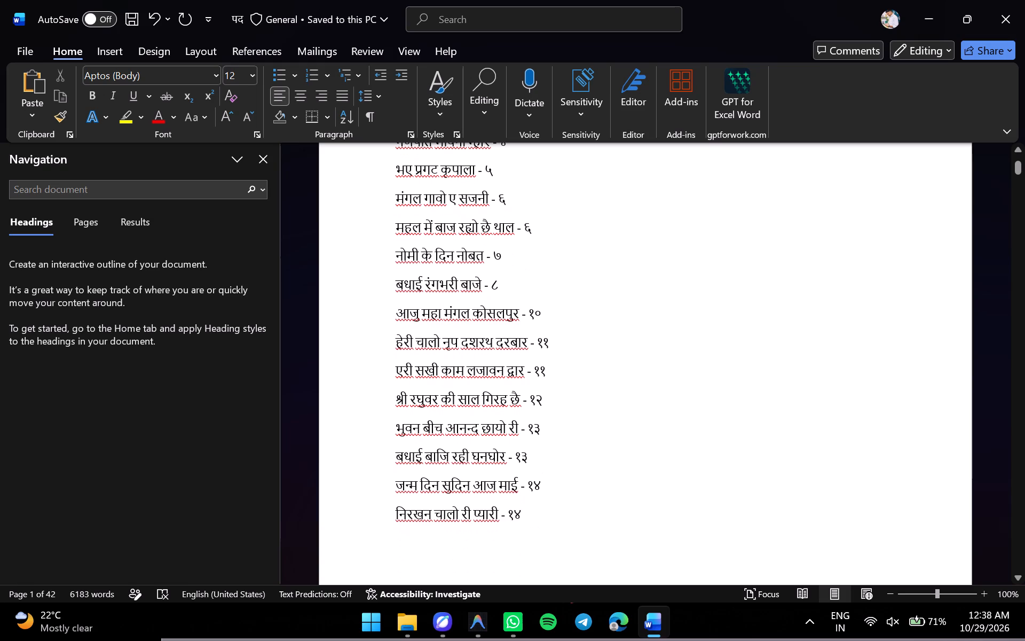
scroll(693, 404, down, 5)
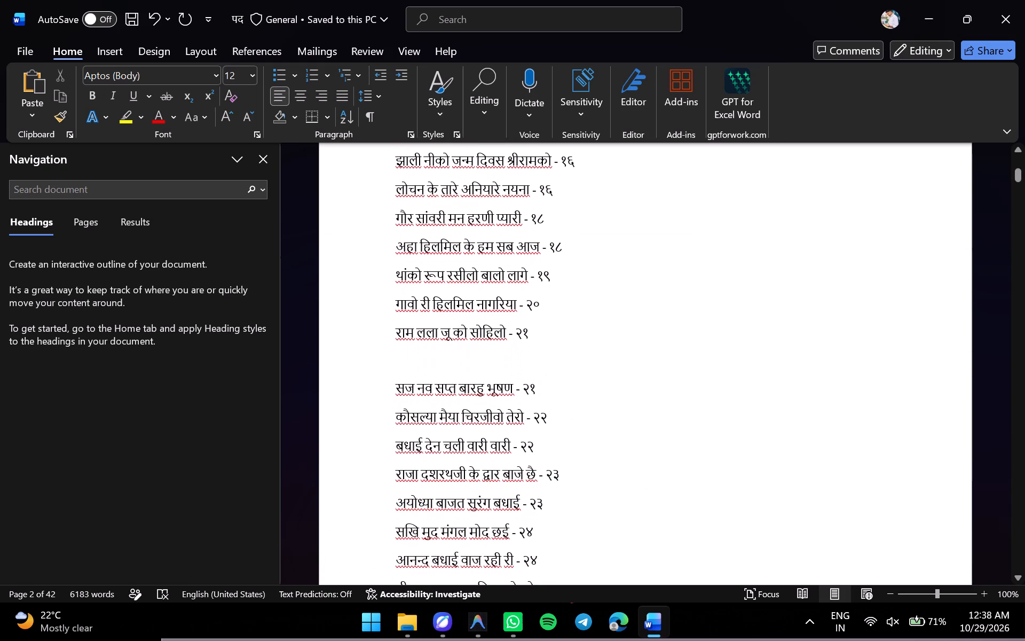
scroll(693, 426, down, 1)
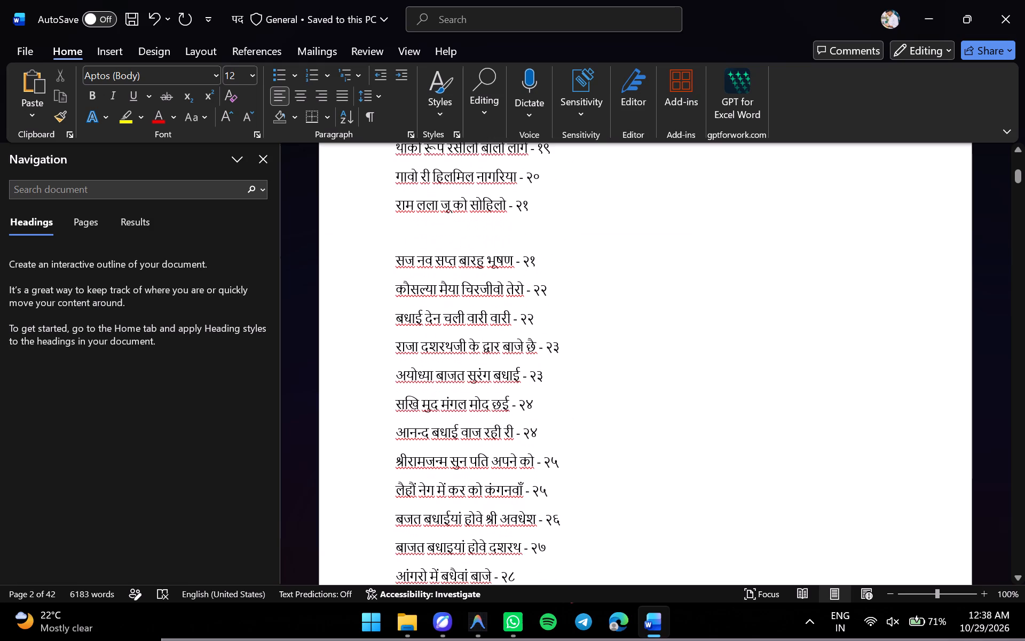
scroll(693, 426, down, 6)
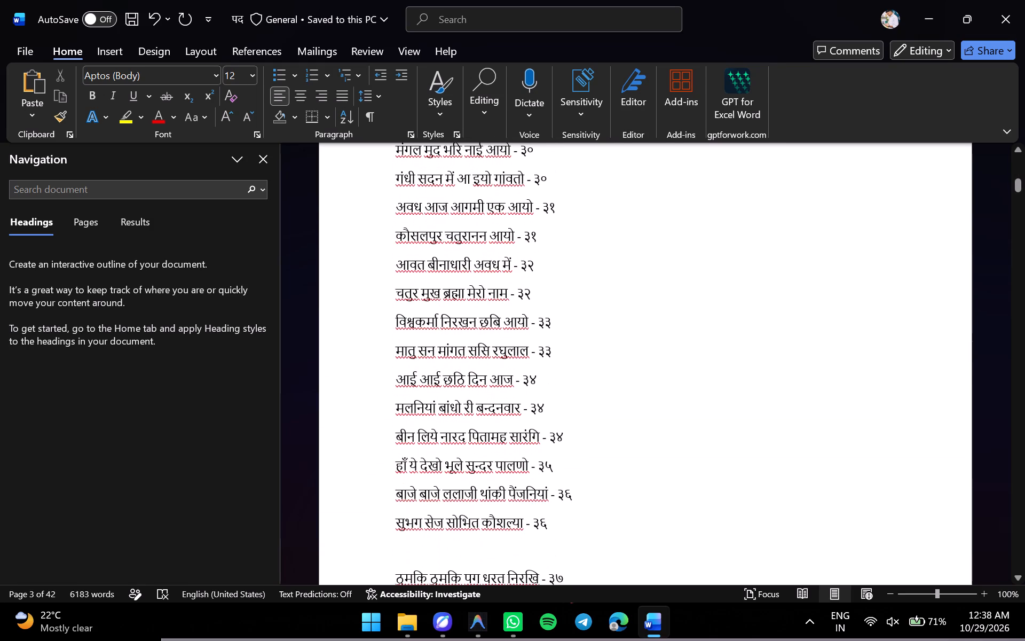
scroll(693, 426, down, 1)
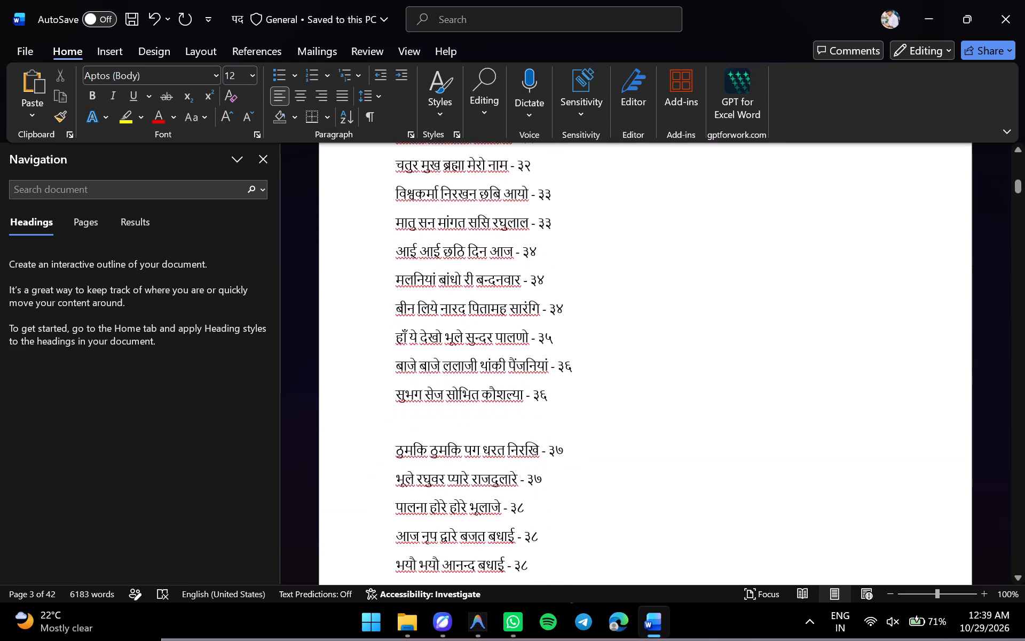
scroll(693, 426, down, 6)
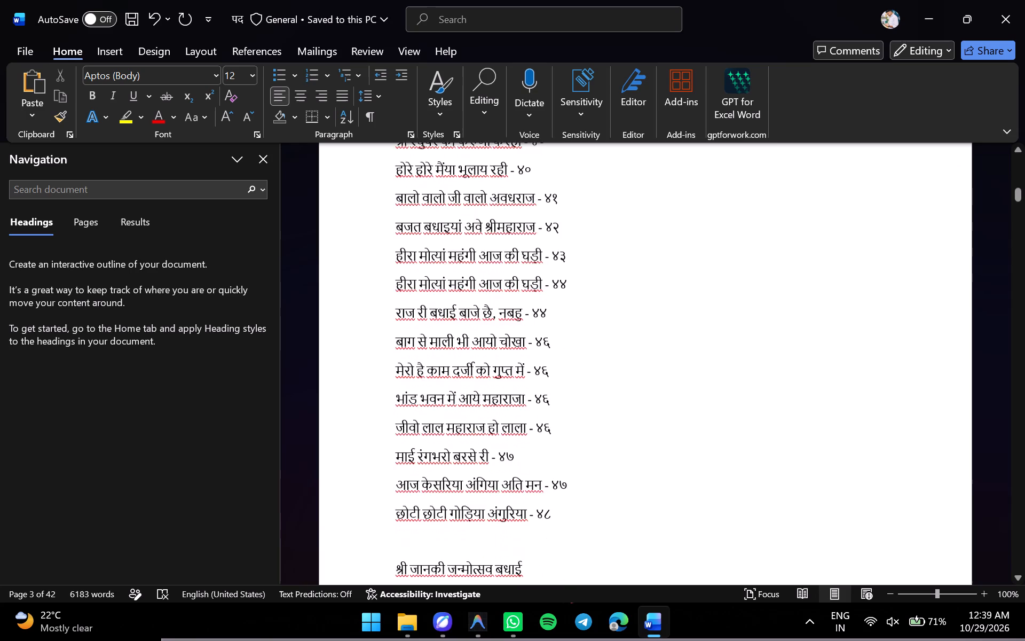
scroll(693, 426, down, 2)
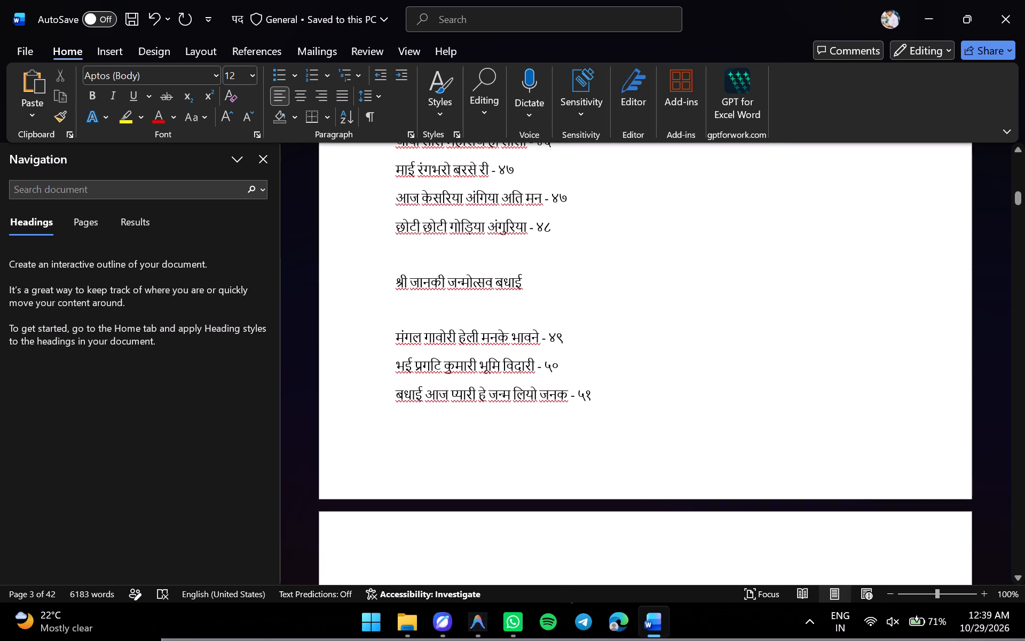
scroll(693, 426, down, 5)
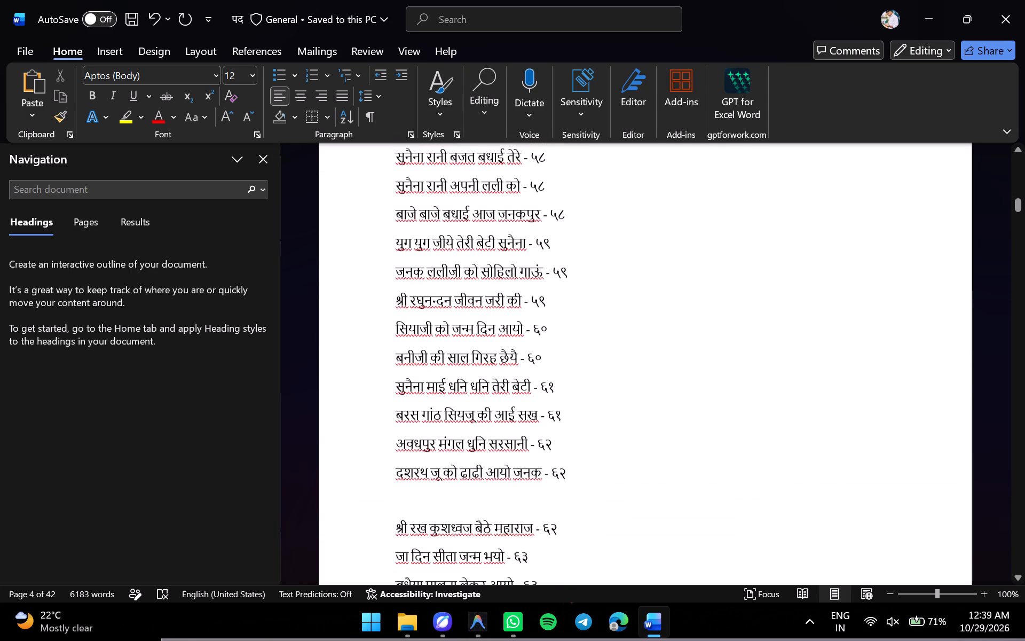
Insert a blank line after the entry 'सुनैना रानी गोद खिलावे - ५६', separating it from the ५७ entry.
scroll(692, 428, up, 1)
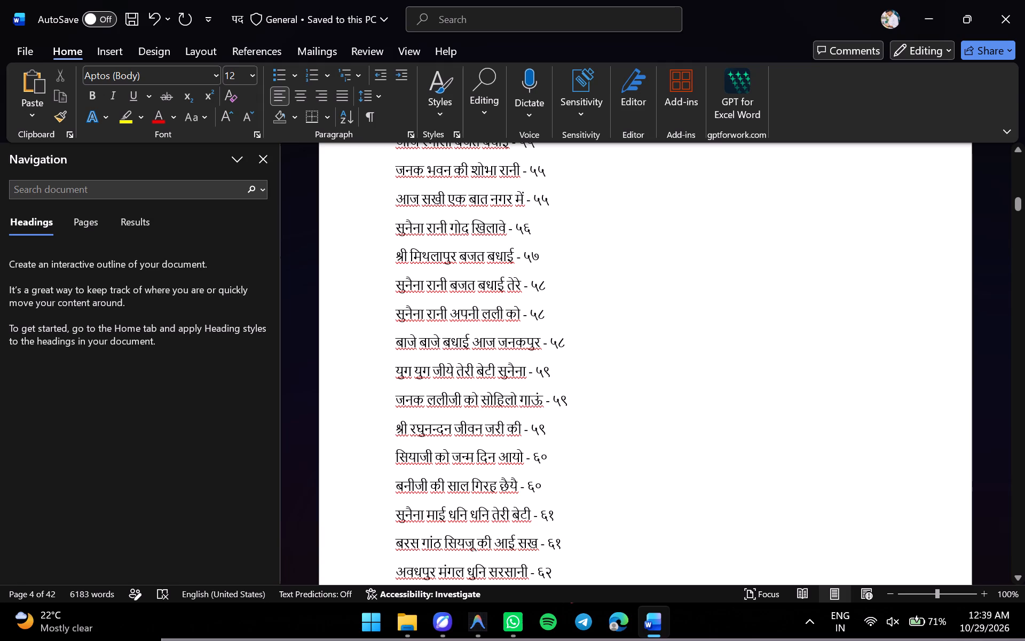
click(542, 223)
key(Return)
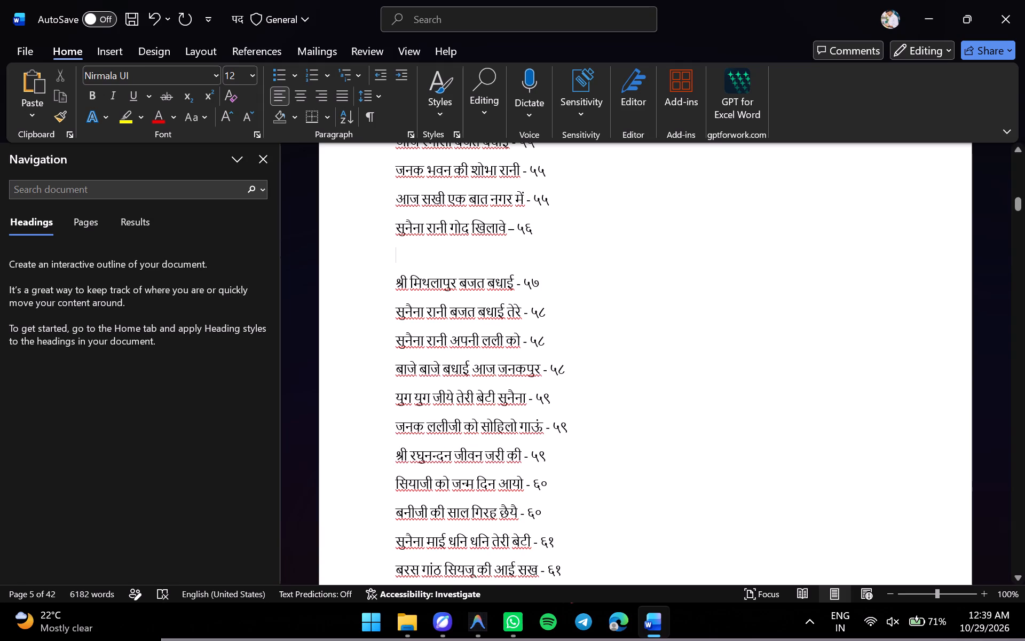
Review the index entries from ६२ to ८०, examining the spacing around the परिकर जन्मोत्सव and श्री स्वामी बद्रीनाथ जी के headings.
scroll(542, 267, down, 4)
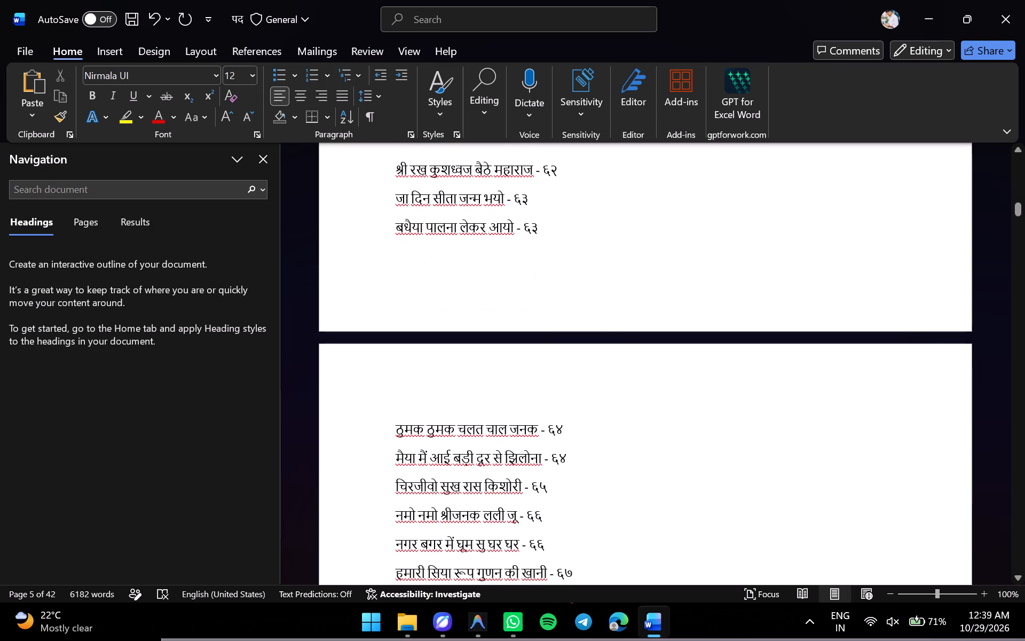
scroll(542, 267, down, 3)
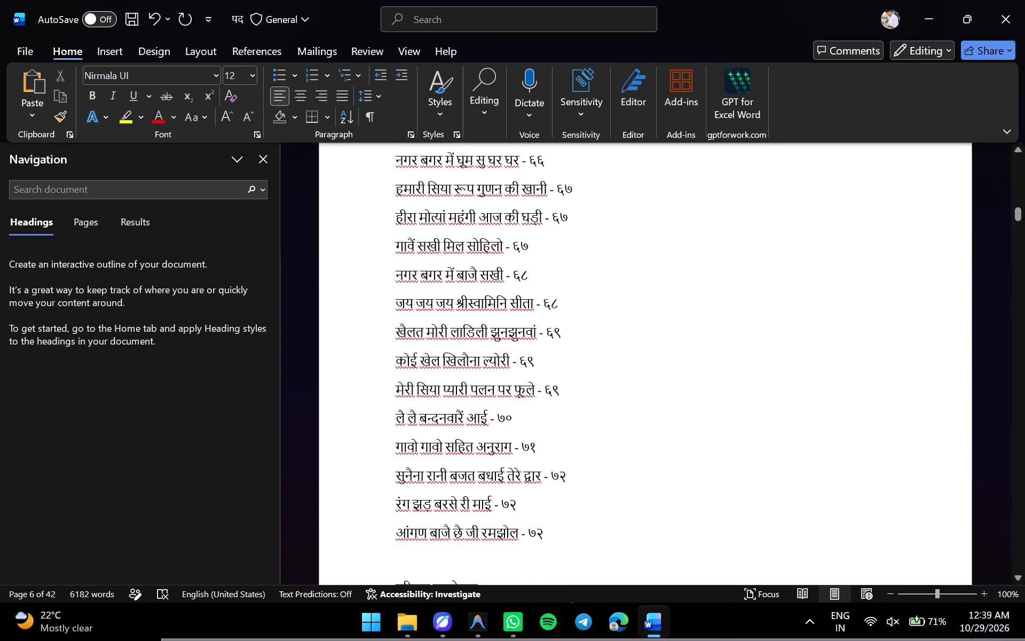
scroll(538, 352, down, 1)
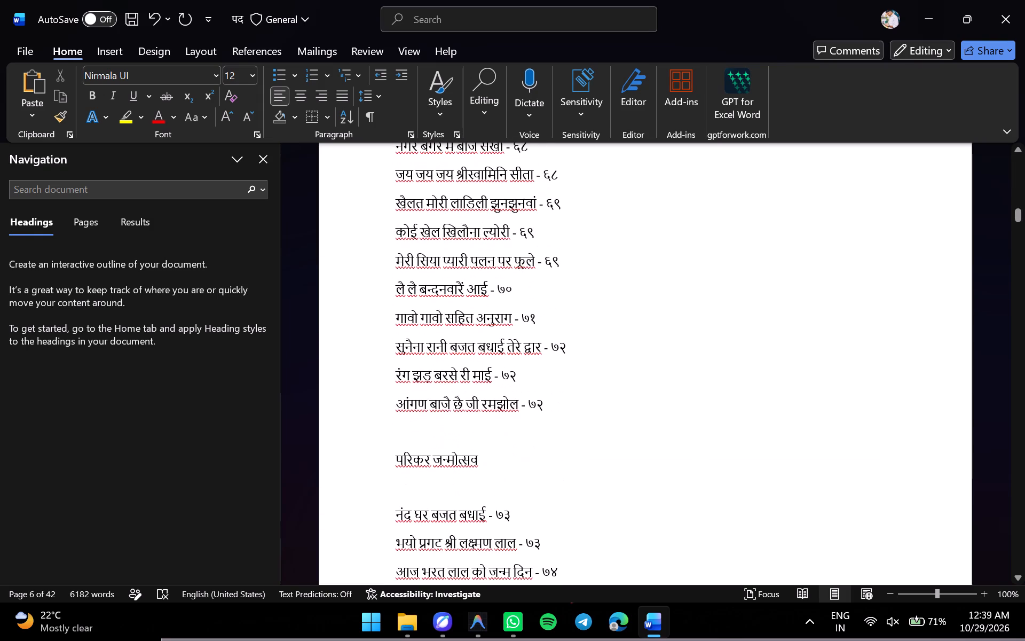
scroll(555, 393, down, 2)
scroll(555, 393, up, 1)
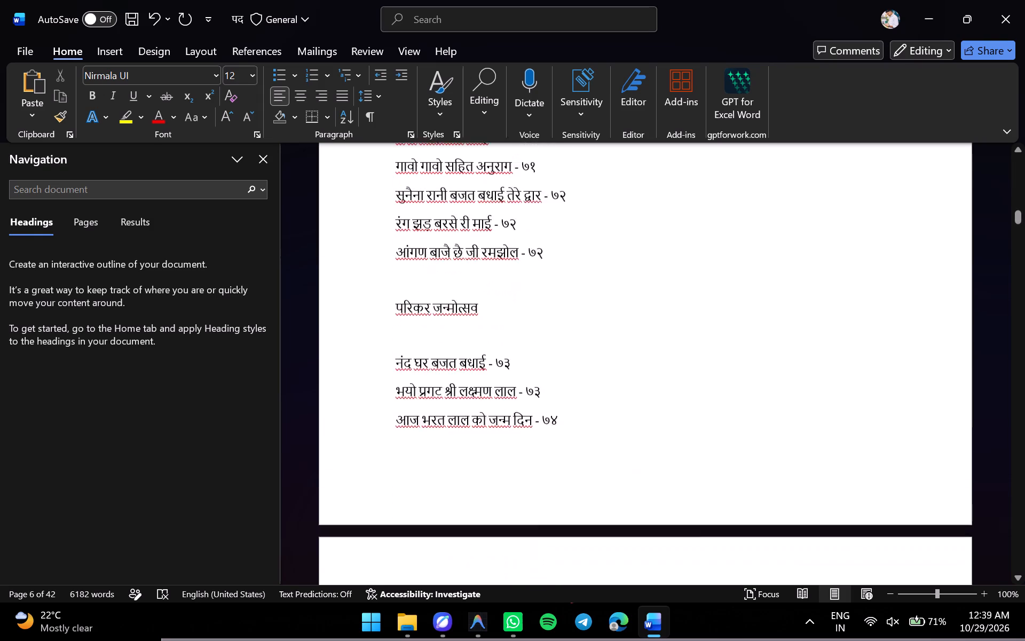
scroll(555, 393, up, 1)
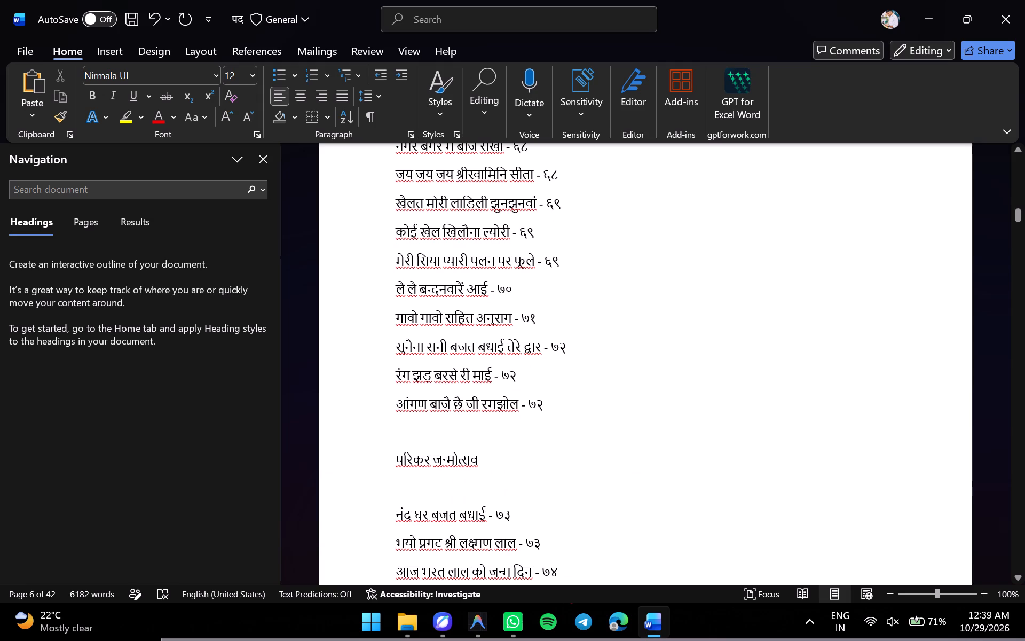
scroll(567, 413, down, 1)
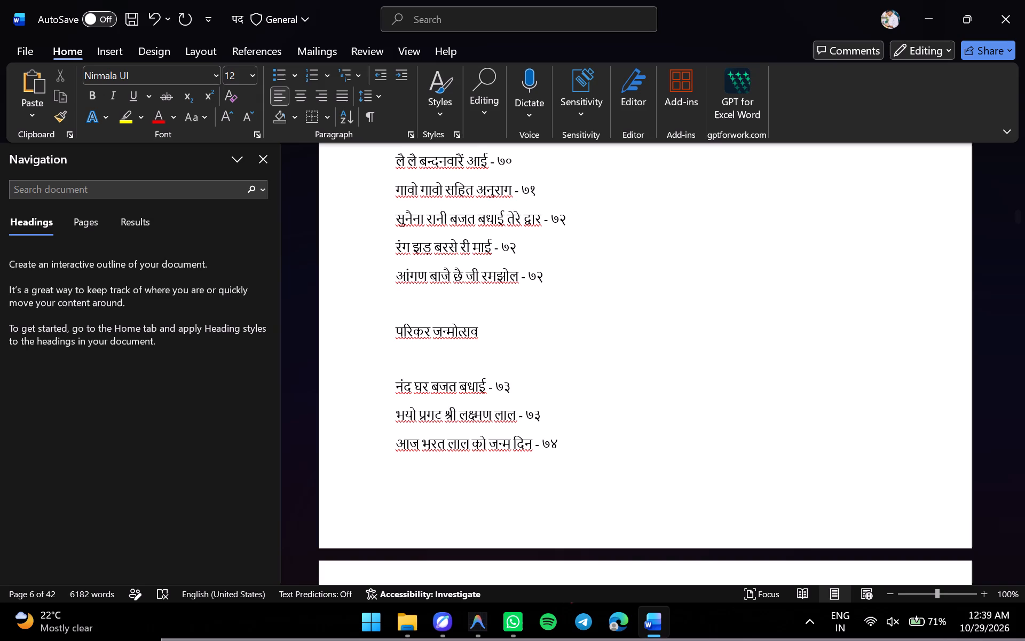
scroll(567, 413, down, 1)
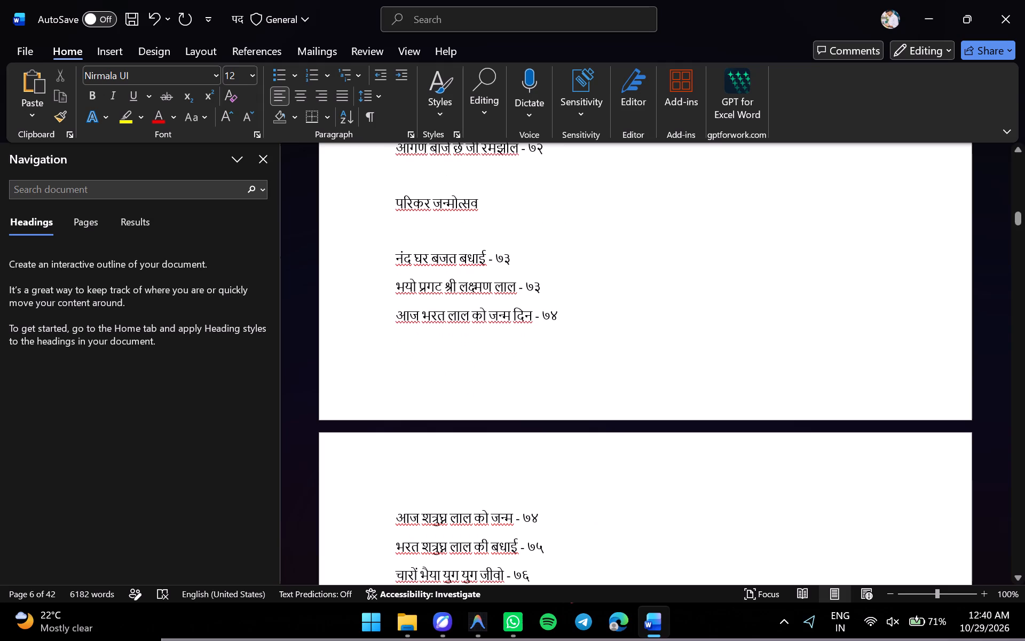
scroll(567, 357, up, 1)
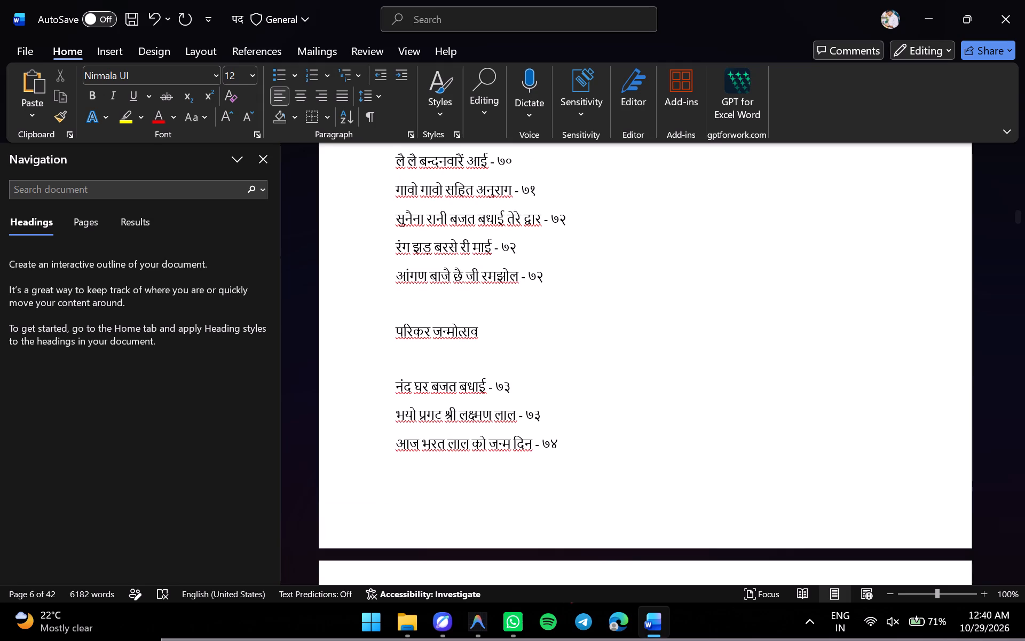
scroll(567, 357, down, 3)
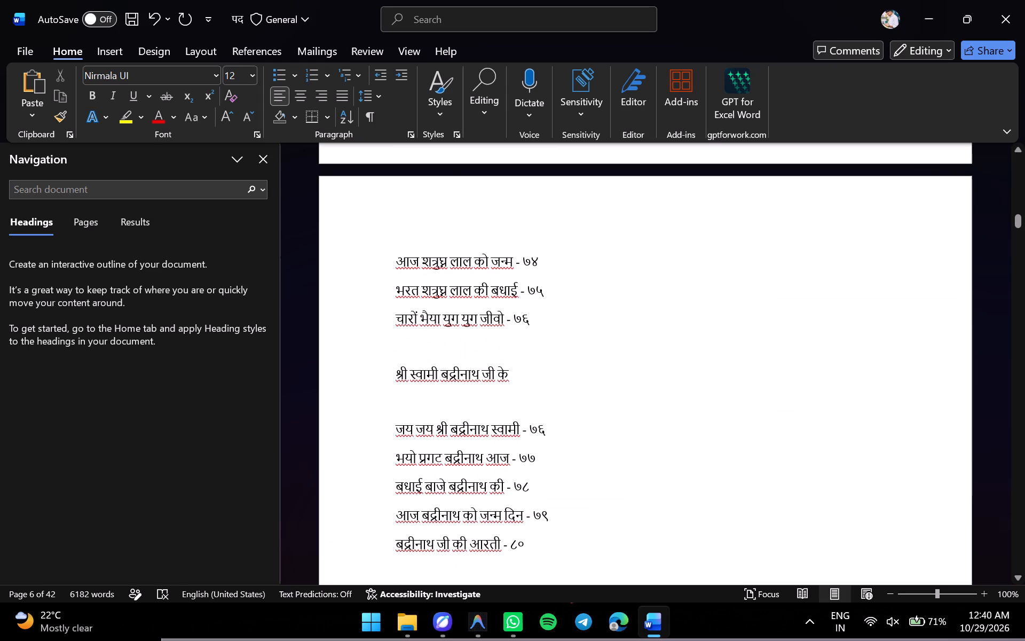
scroll(536, 375, up, 2)
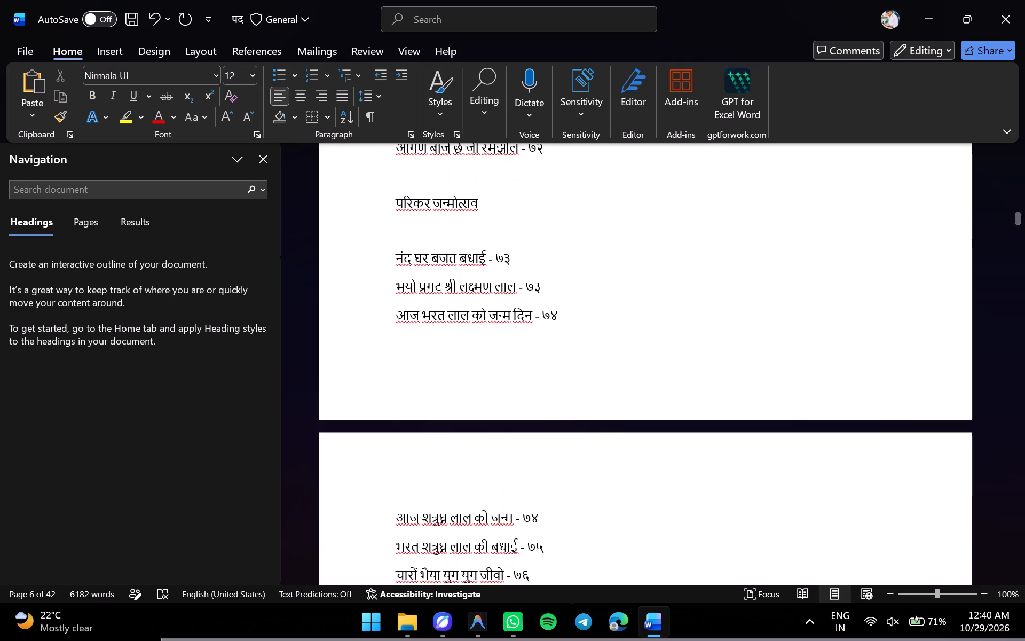
scroll(536, 375, down, 1)
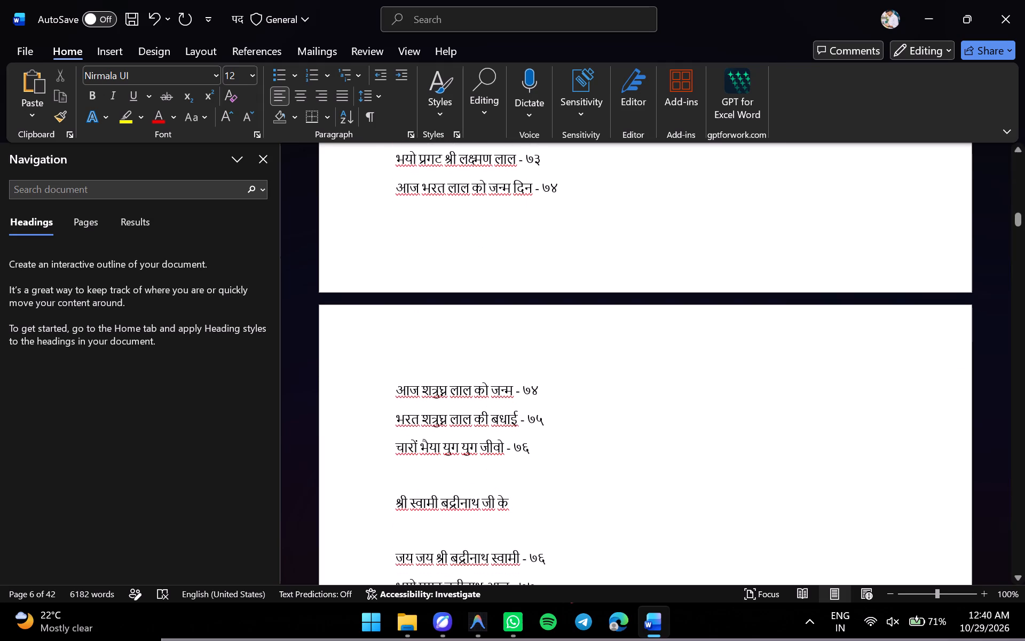
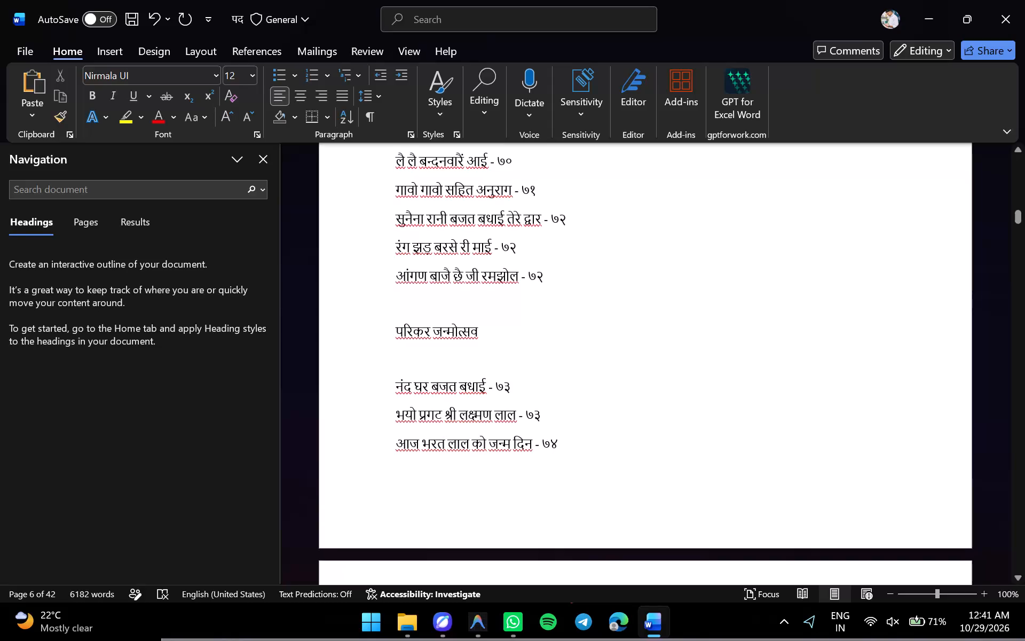
Recheck the index entries from ७० to ८०, comparing the page groups around the परिकर जन्मोत्सव and श्री स्वामी बद्रीनाथ जी के headings.
scroll(547, 450, down, 1)
scroll(547, 450, up, 1)
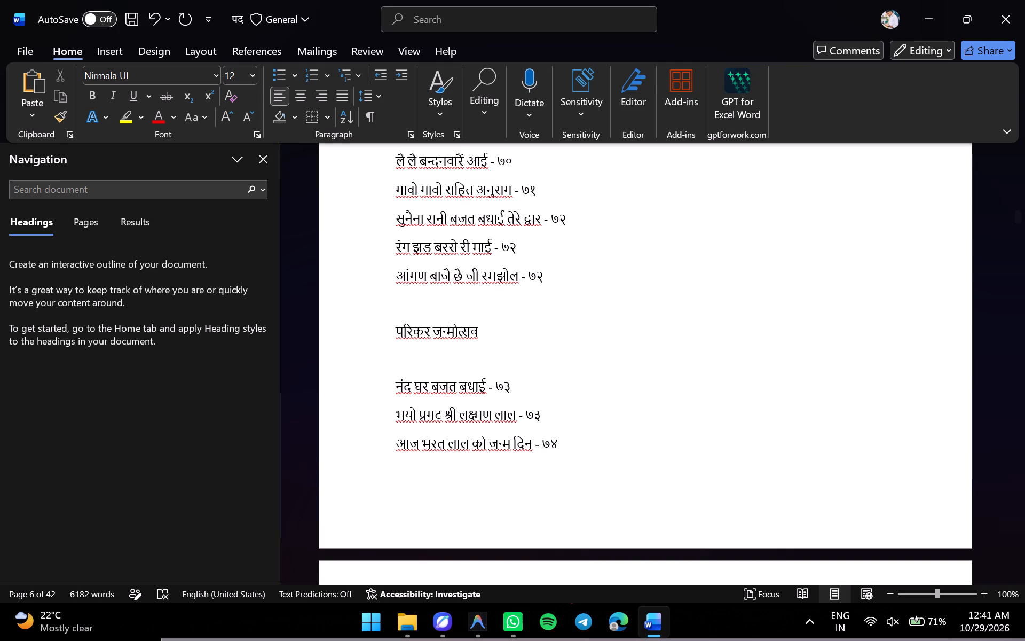
scroll(547, 450, down, 2)
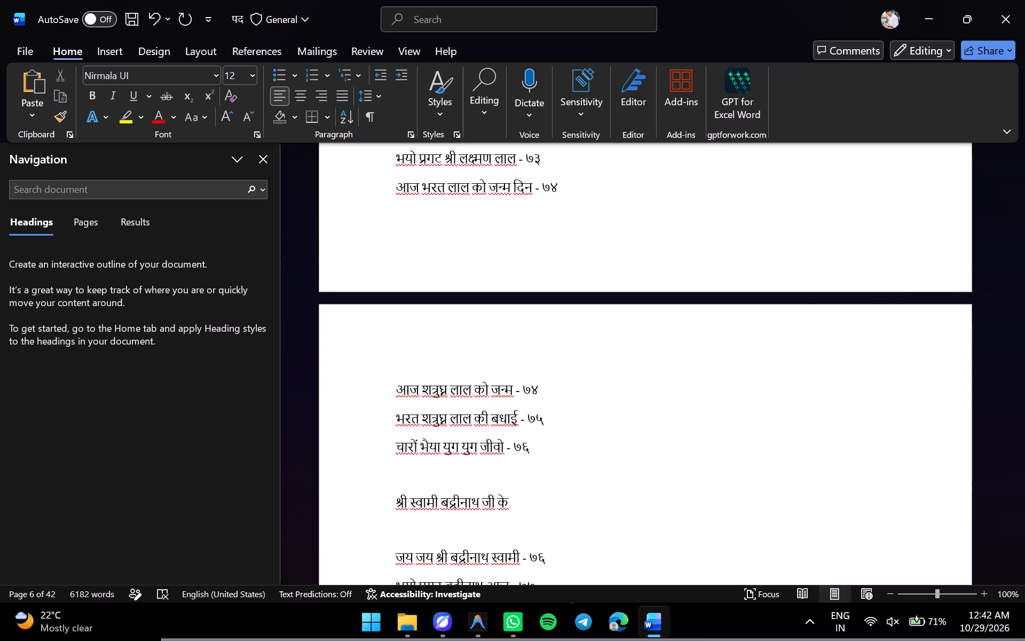
scroll(547, 450, up, 2)
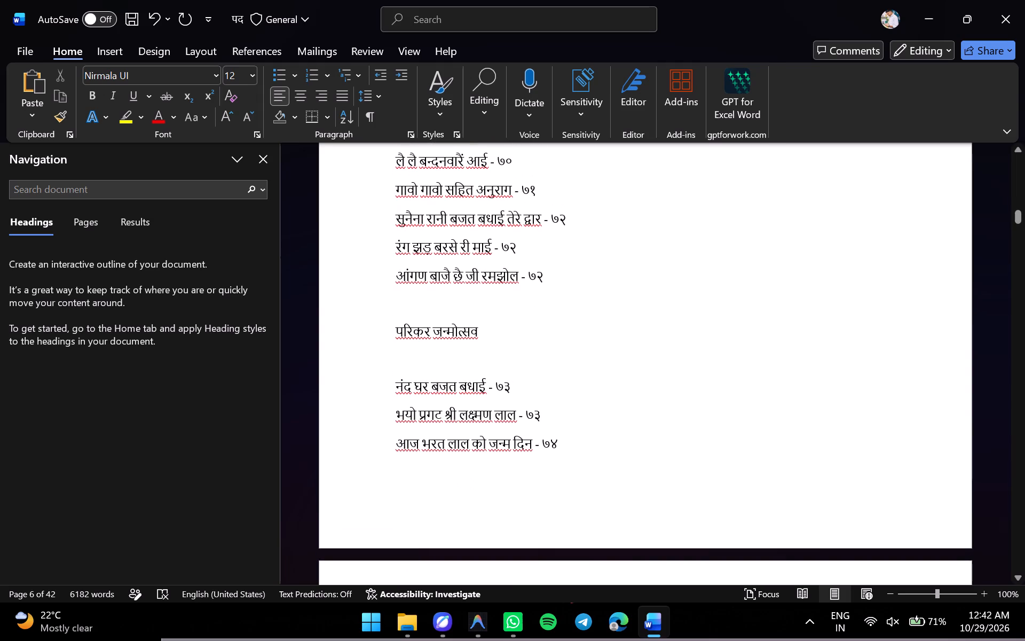
scroll(547, 450, down, 3)
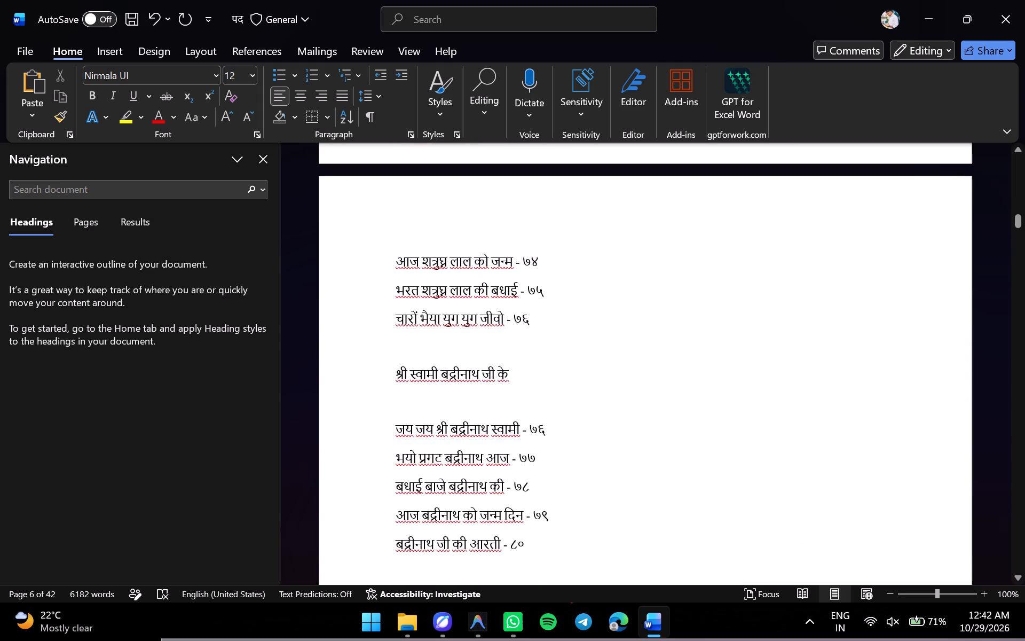
scroll(547, 450, up, 2)
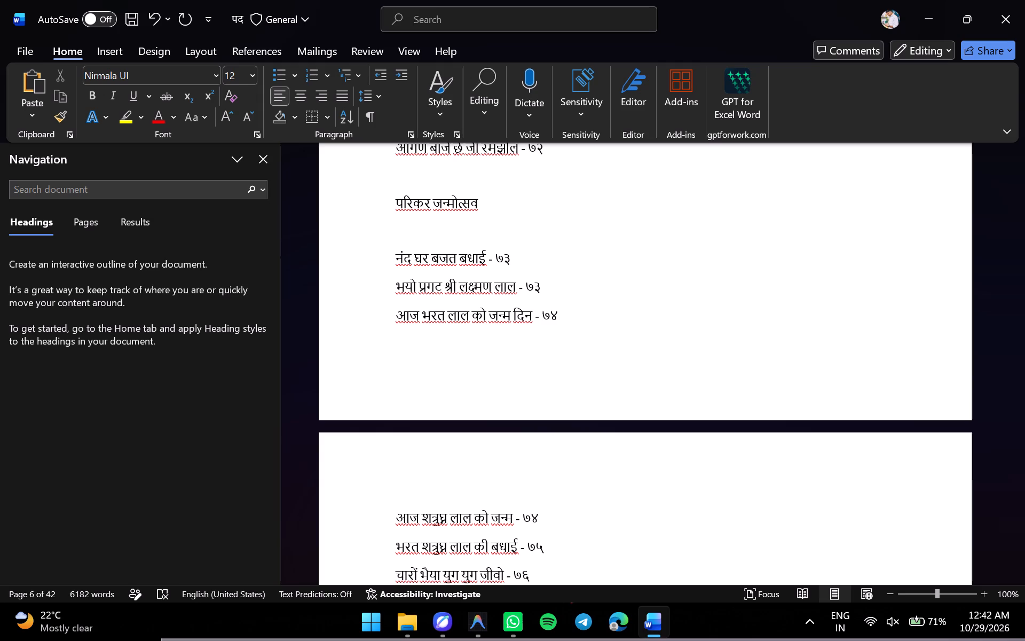
scroll(548, 452, up, 1)
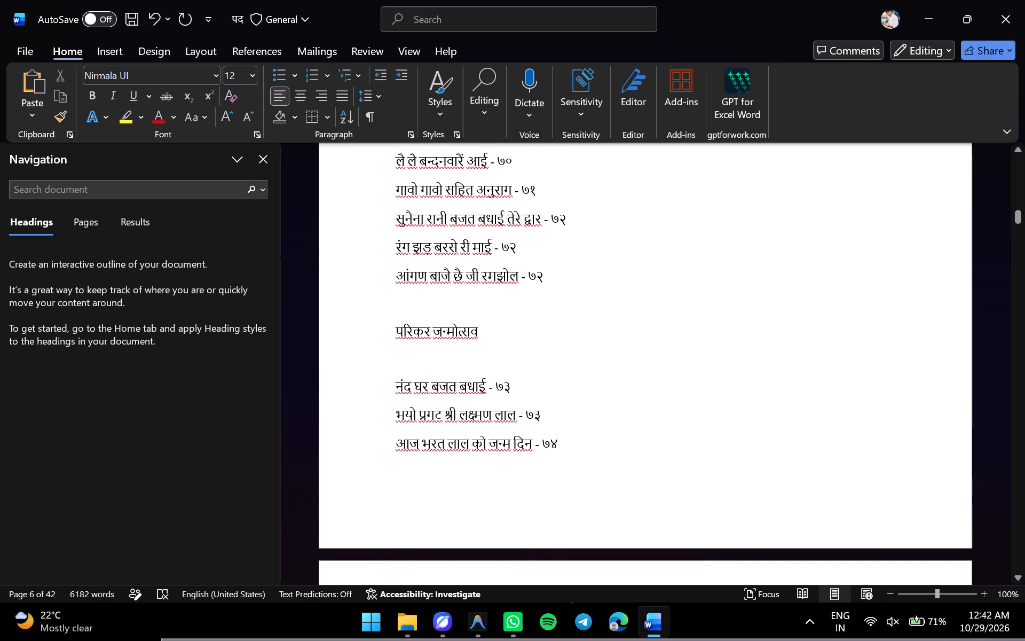
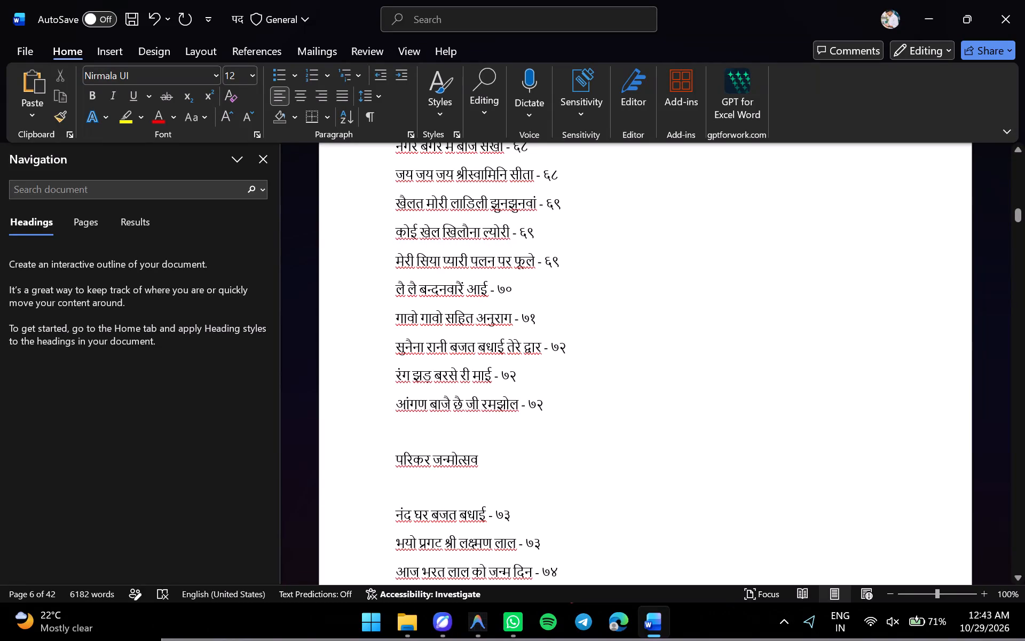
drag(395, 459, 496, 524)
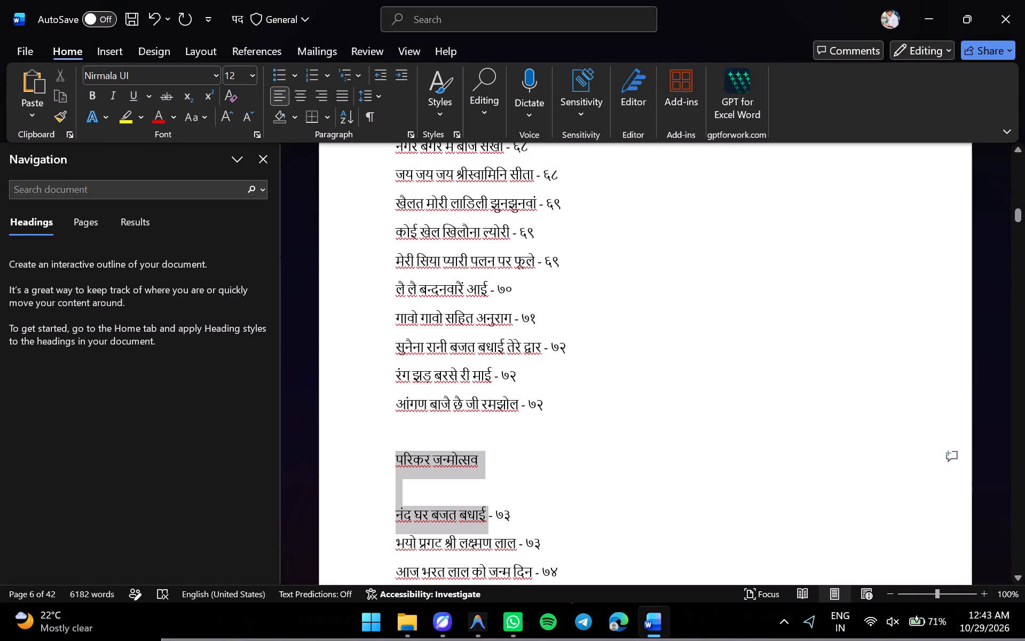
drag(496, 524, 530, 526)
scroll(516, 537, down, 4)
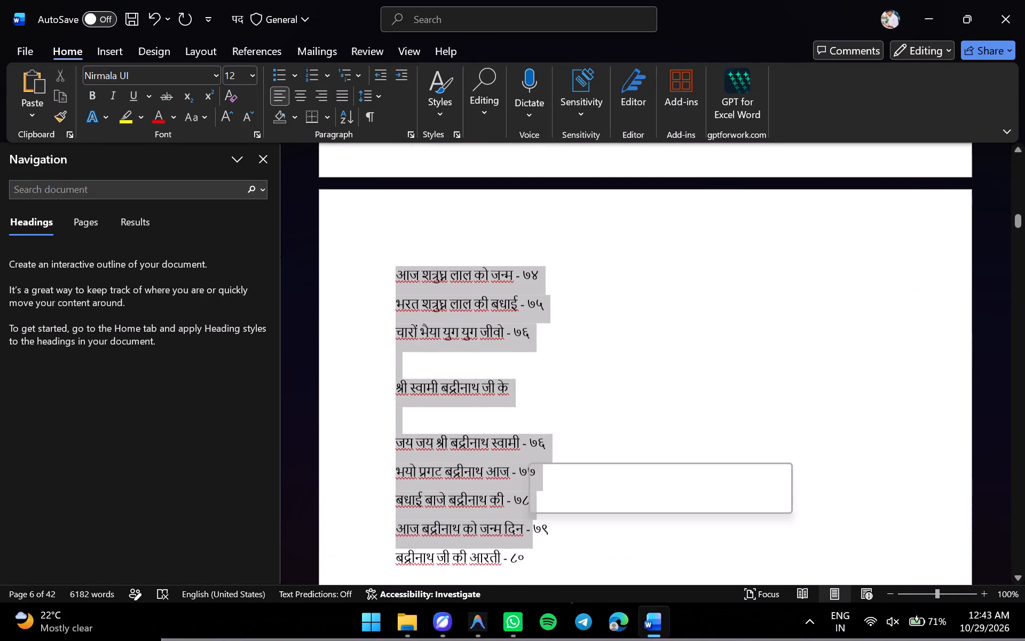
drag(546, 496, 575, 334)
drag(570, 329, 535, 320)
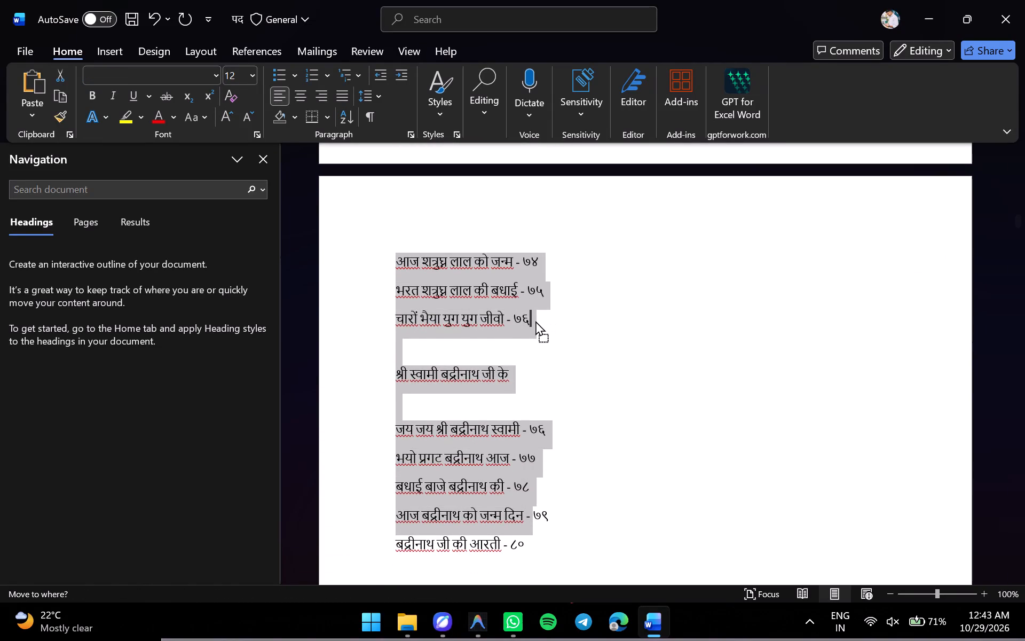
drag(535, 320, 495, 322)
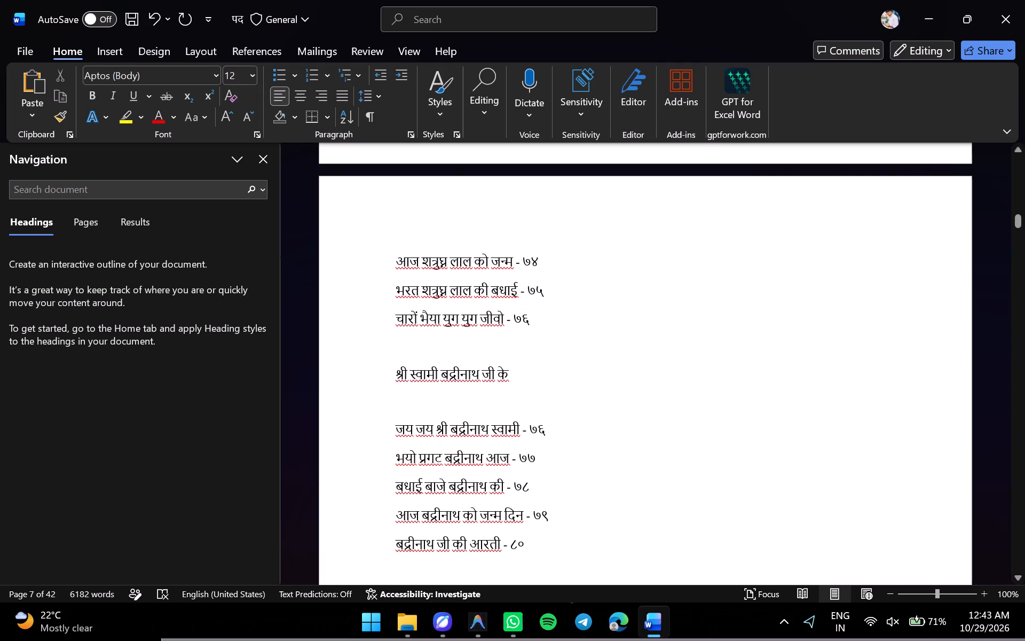
Undo the last edit in the index.
key(ctrl+z)
scroll(601, 310, up, 1)
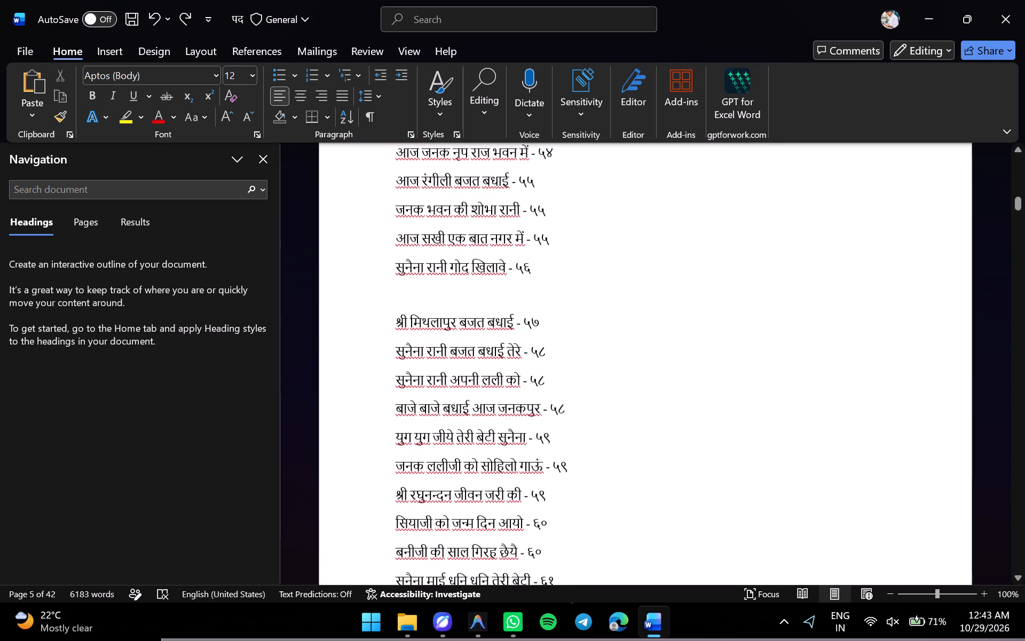
scroll(601, 311, up, 1)
Replace the index text from the परिकर जन्मोत्सव heading through चारों भैया युग युग जीवो - ७६ with the copied index text.
scroll(601, 311, down, 5)
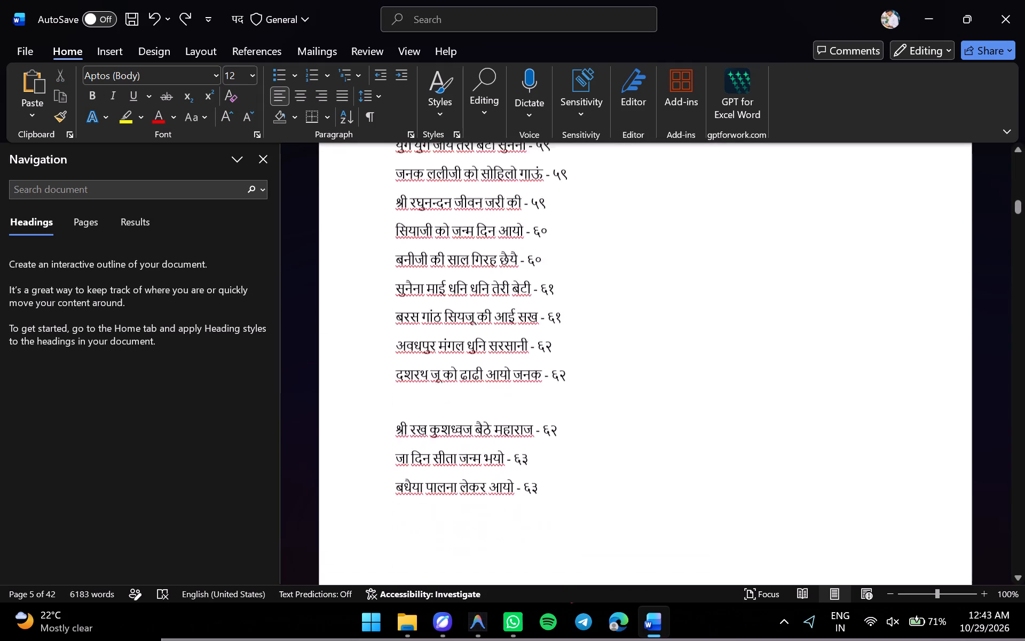
scroll(601, 317, down, 6)
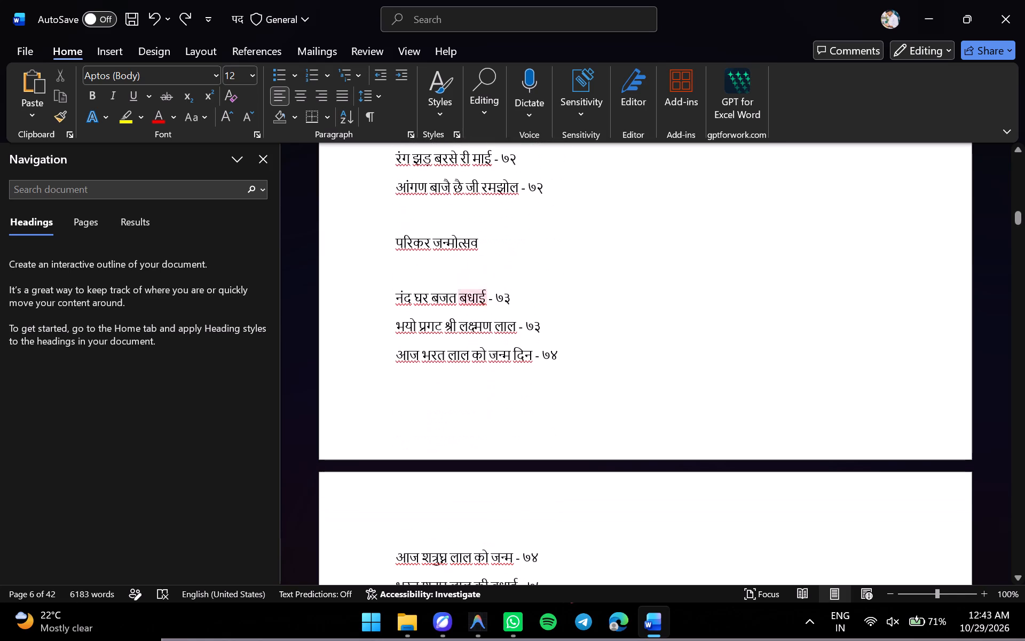
drag(394, 241, 496, 445)
scroll(495, 443, down, 2)
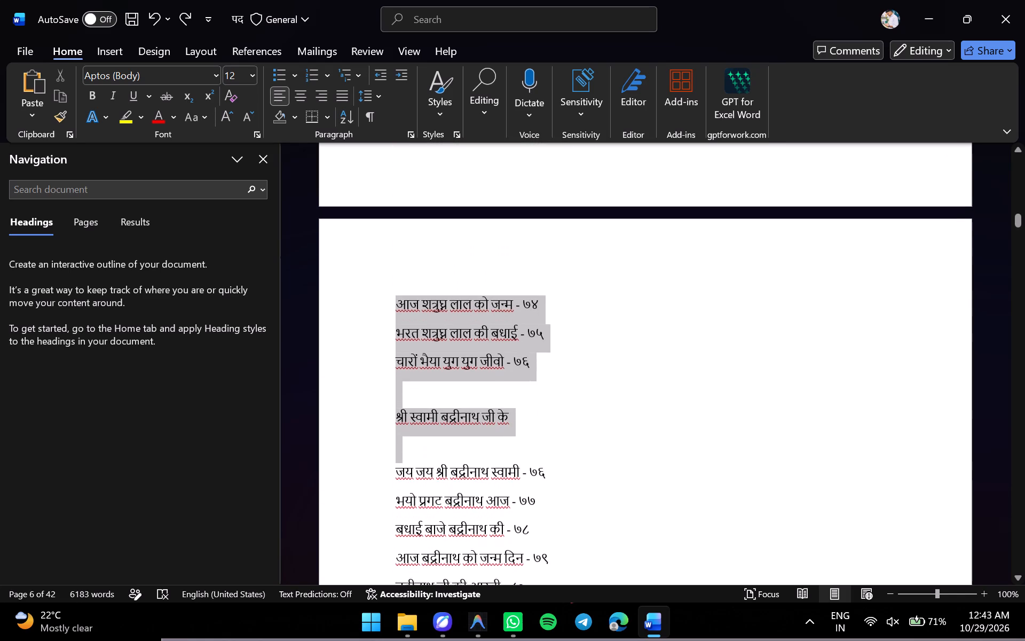
drag(496, 445, 541, 360)
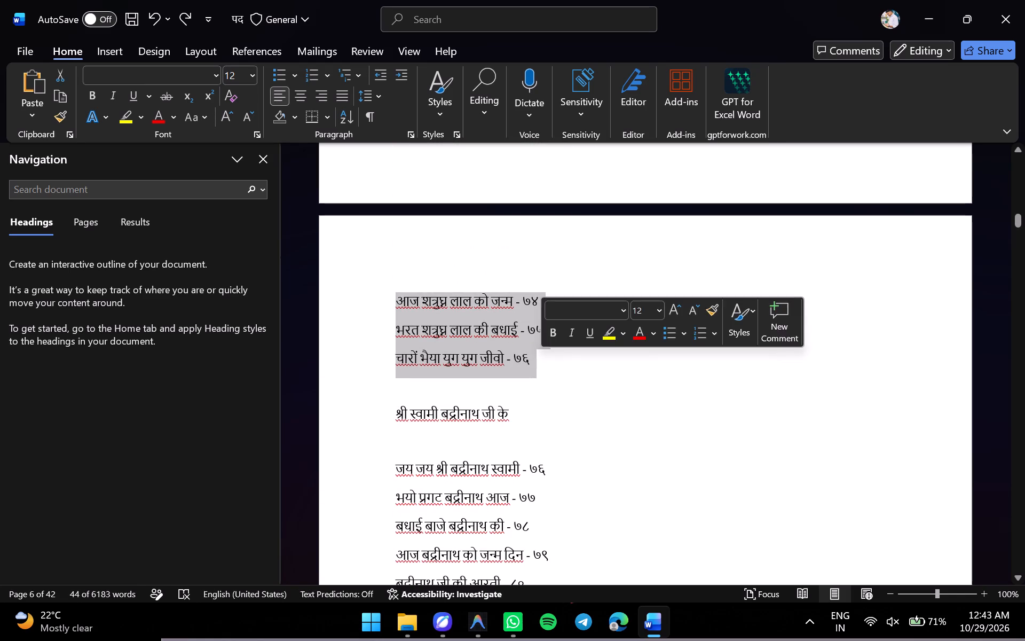
key(ctrl+v)
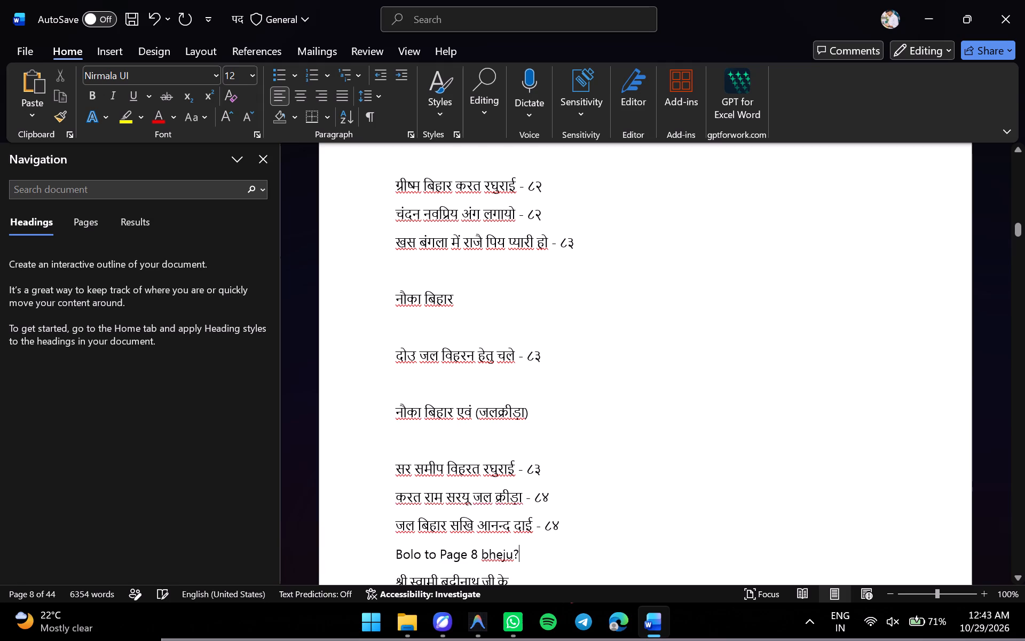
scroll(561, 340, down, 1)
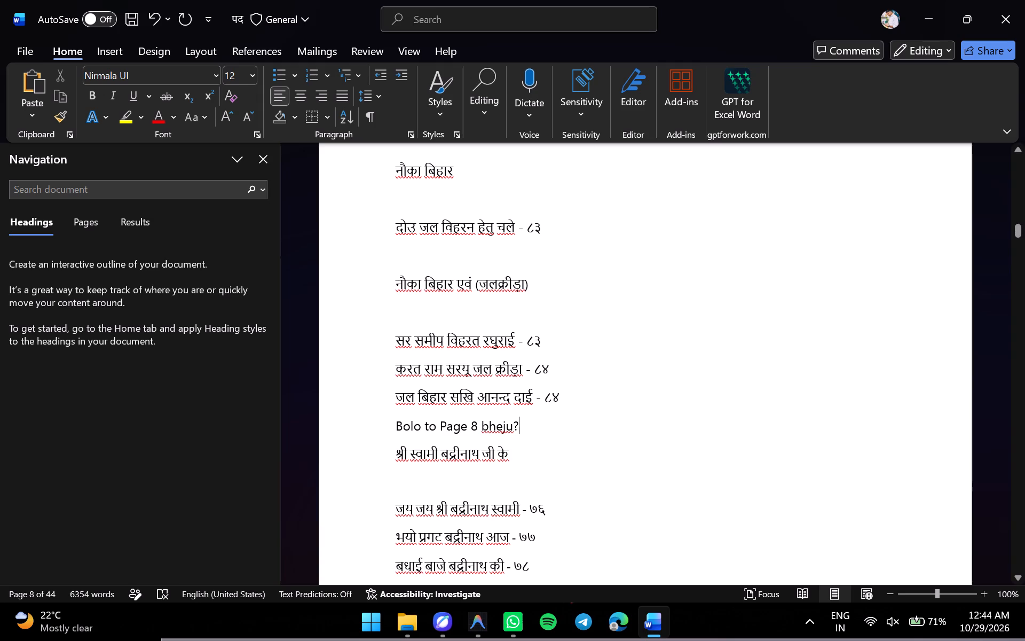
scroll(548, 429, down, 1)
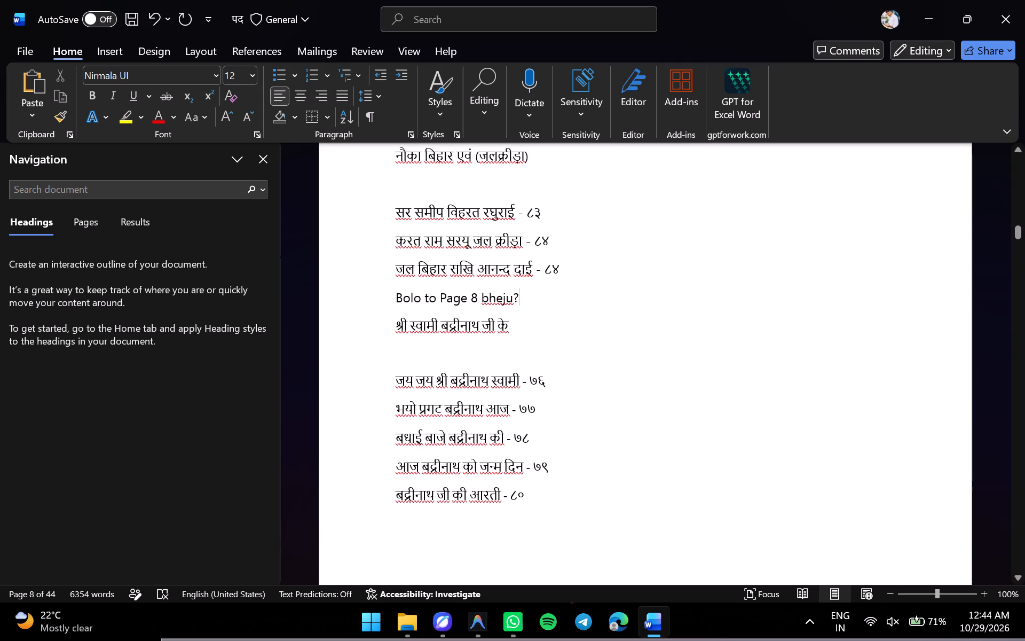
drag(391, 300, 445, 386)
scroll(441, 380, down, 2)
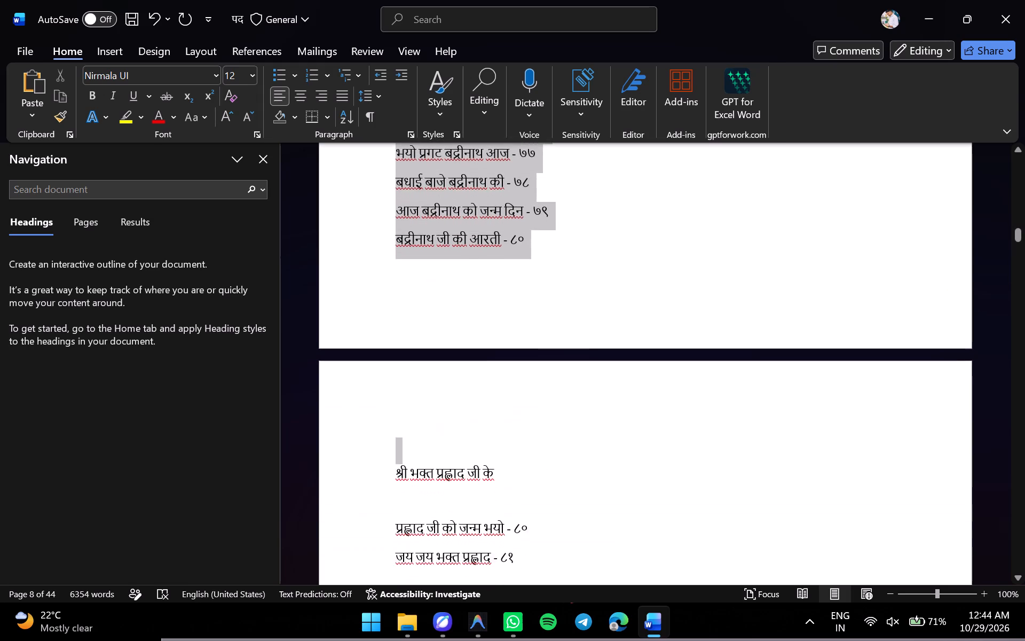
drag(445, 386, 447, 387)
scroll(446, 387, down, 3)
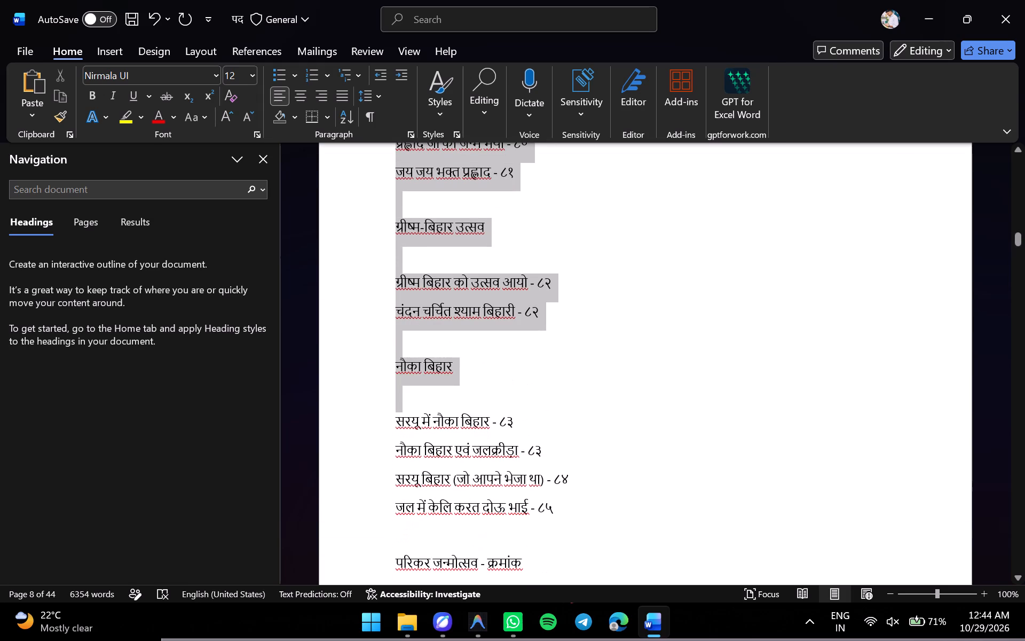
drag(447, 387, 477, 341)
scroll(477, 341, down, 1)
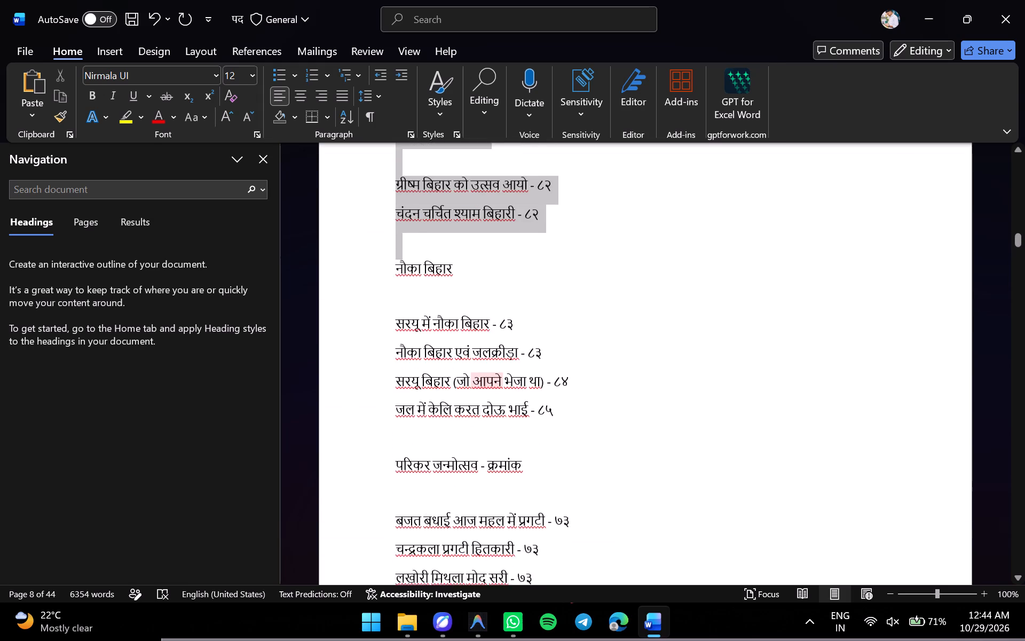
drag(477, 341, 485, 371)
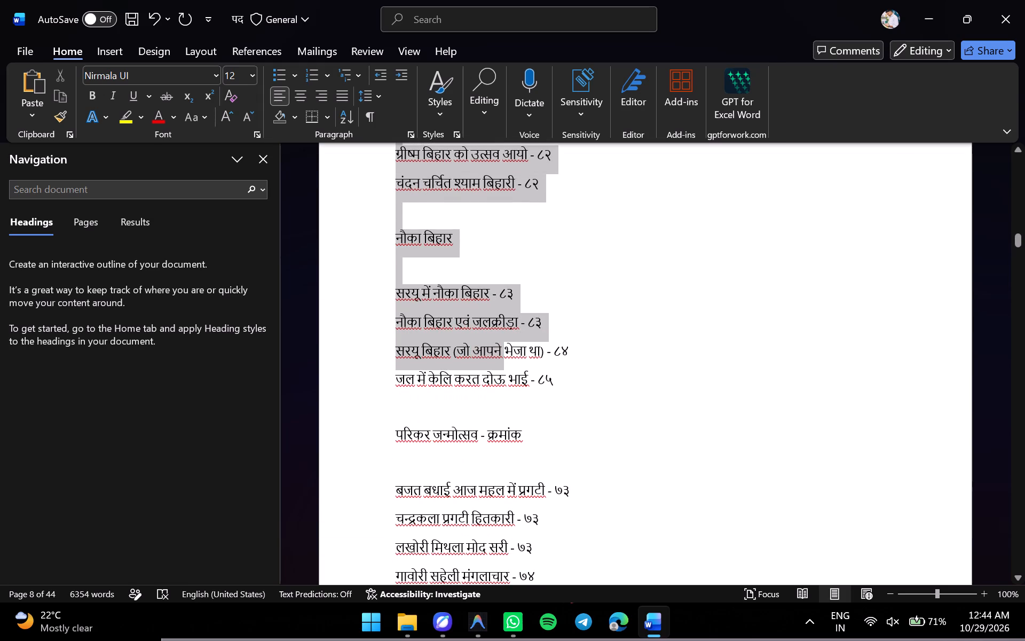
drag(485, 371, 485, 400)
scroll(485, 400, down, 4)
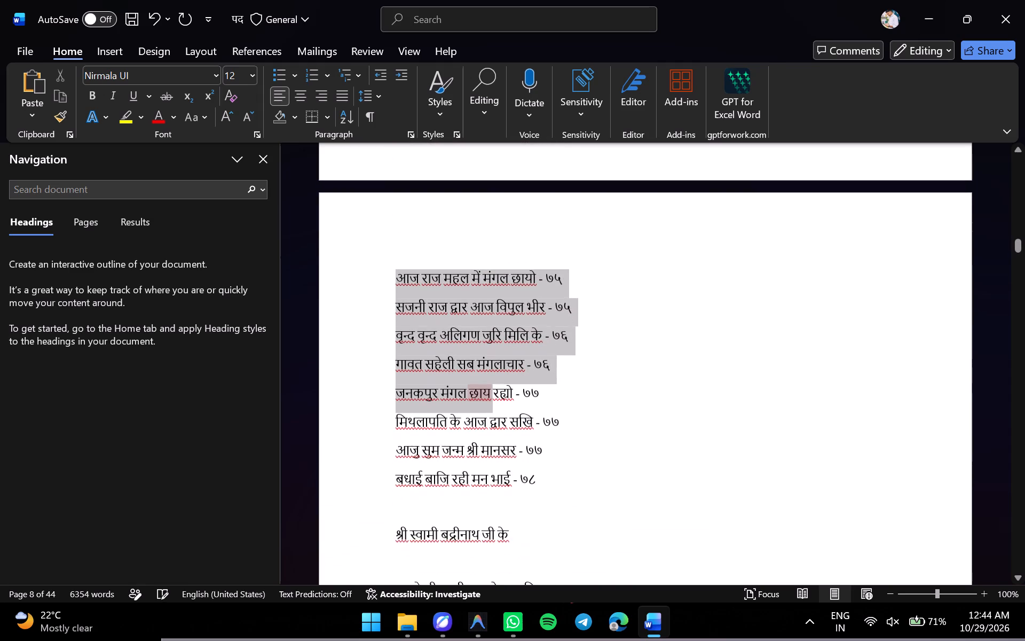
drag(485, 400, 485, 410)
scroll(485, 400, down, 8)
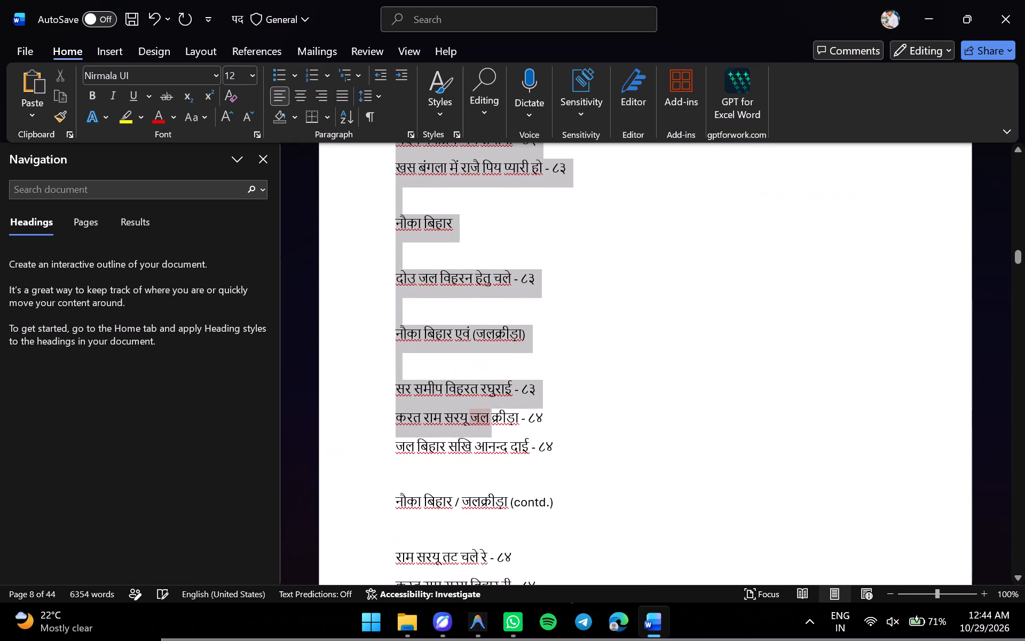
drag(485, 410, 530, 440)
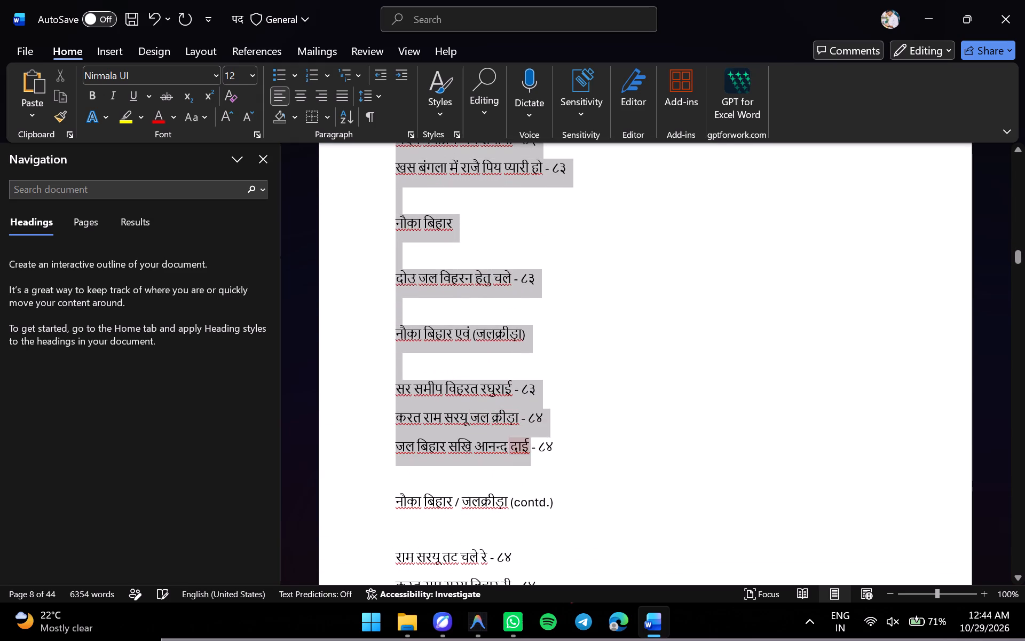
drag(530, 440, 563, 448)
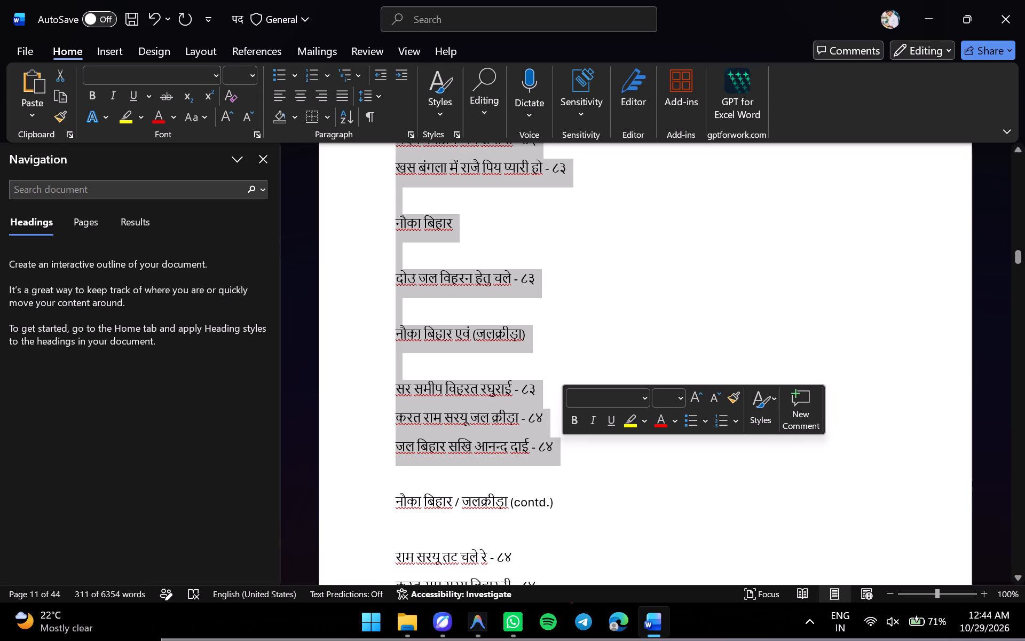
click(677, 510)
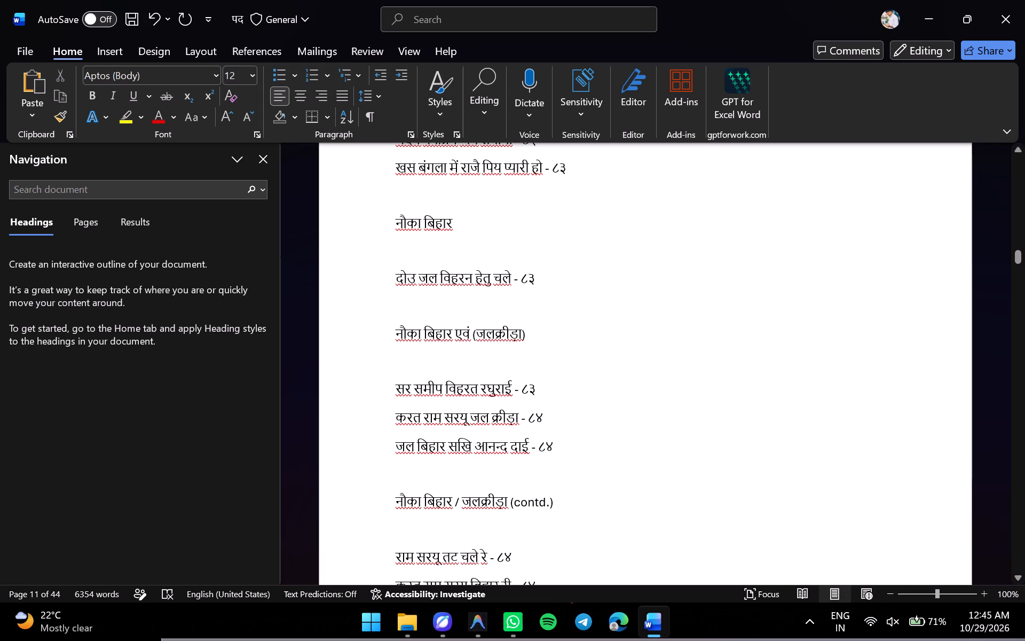
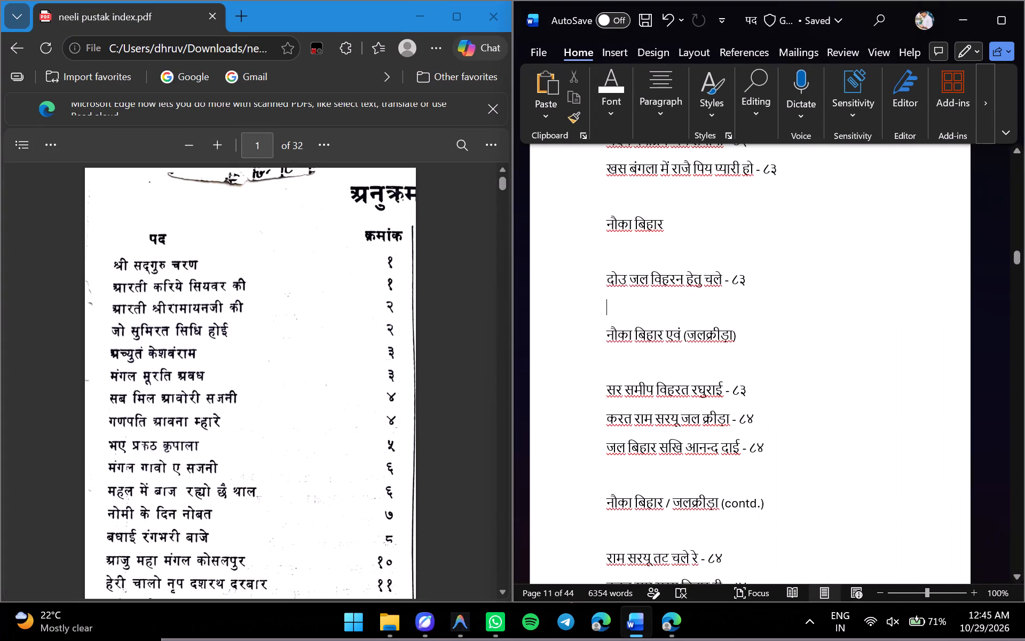
Compare the opening entries of the typed index, from श्री सद्गुरु चरण onward, with page 1 of the scanned neeli pustak index PDF.
scroll(722, 254, up, 20)
scroll(722, 254, up, 20)
scroll(722, 254, up, 2)
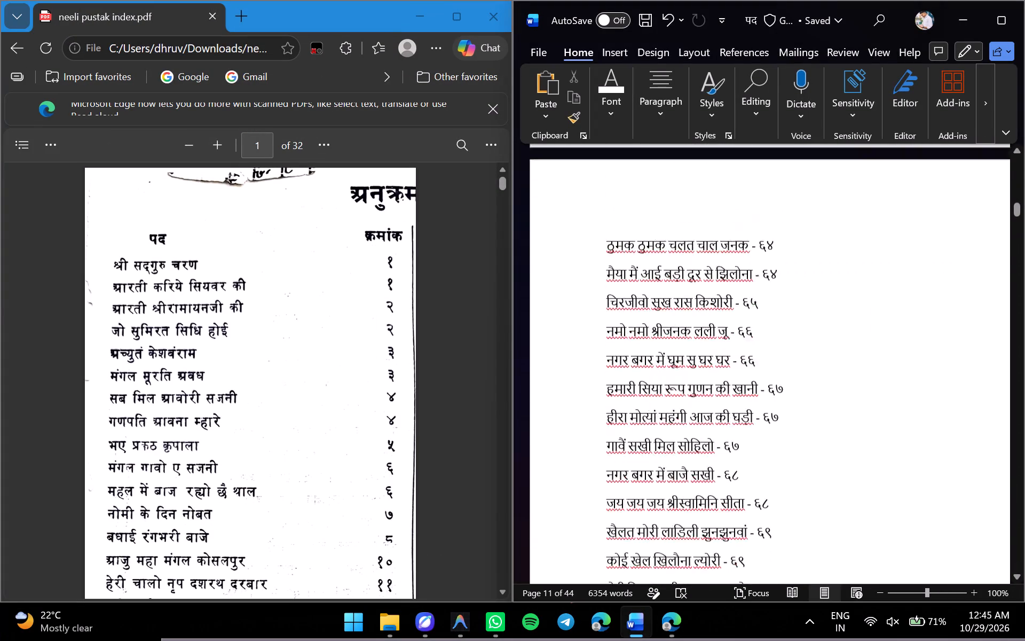
scroll(722, 268, up, 20)
scroll(722, 268, up, 20)
scroll(722, 268, up, 7)
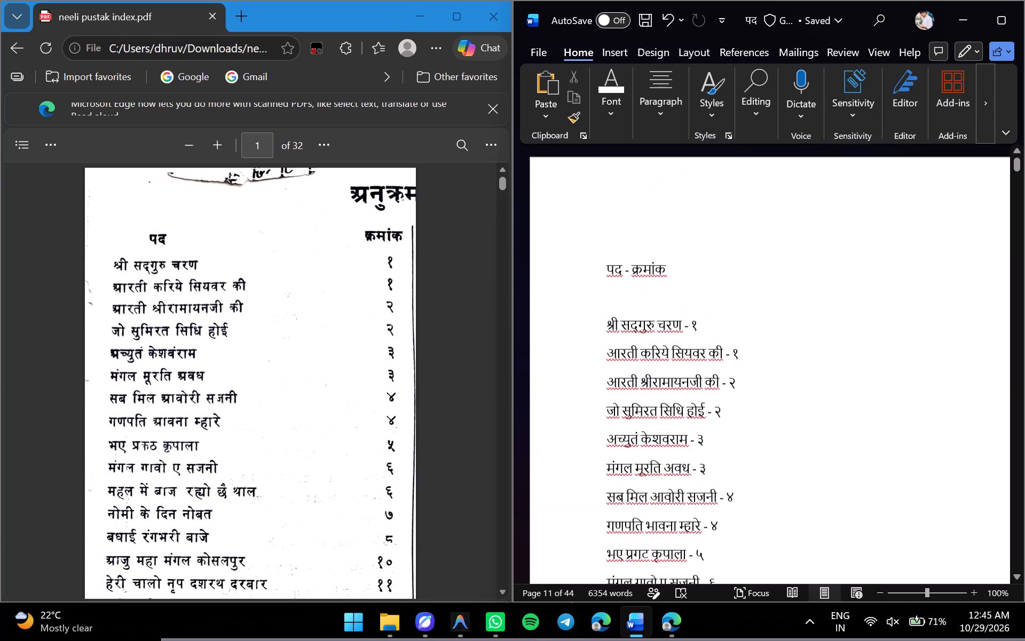
scroll(720, 282, down, 2)
scroll(184, 505, down, 2)
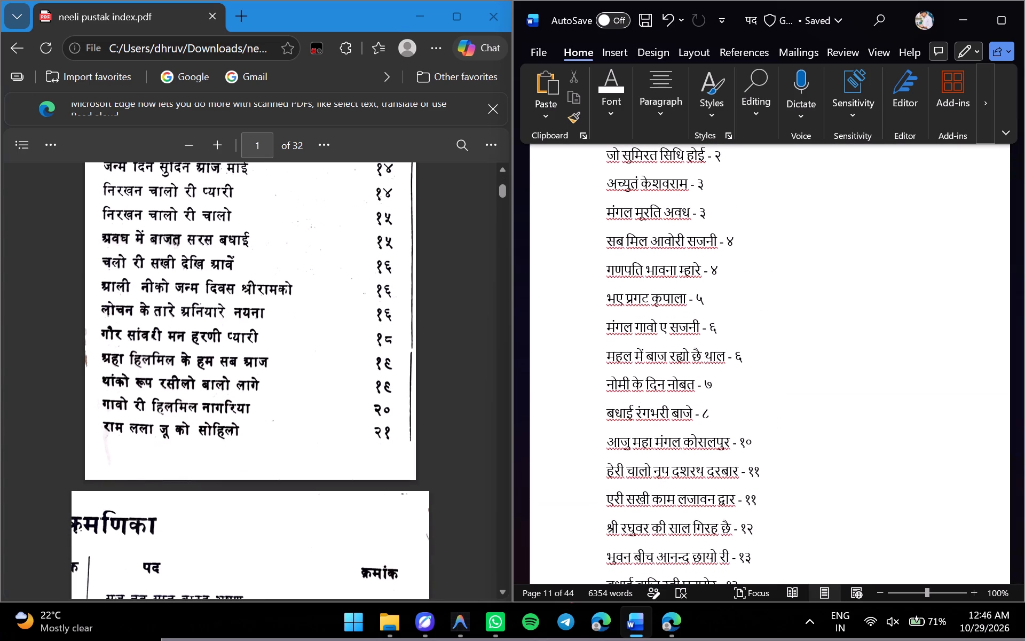
ctrl+scroll(271, 265, down, 2)
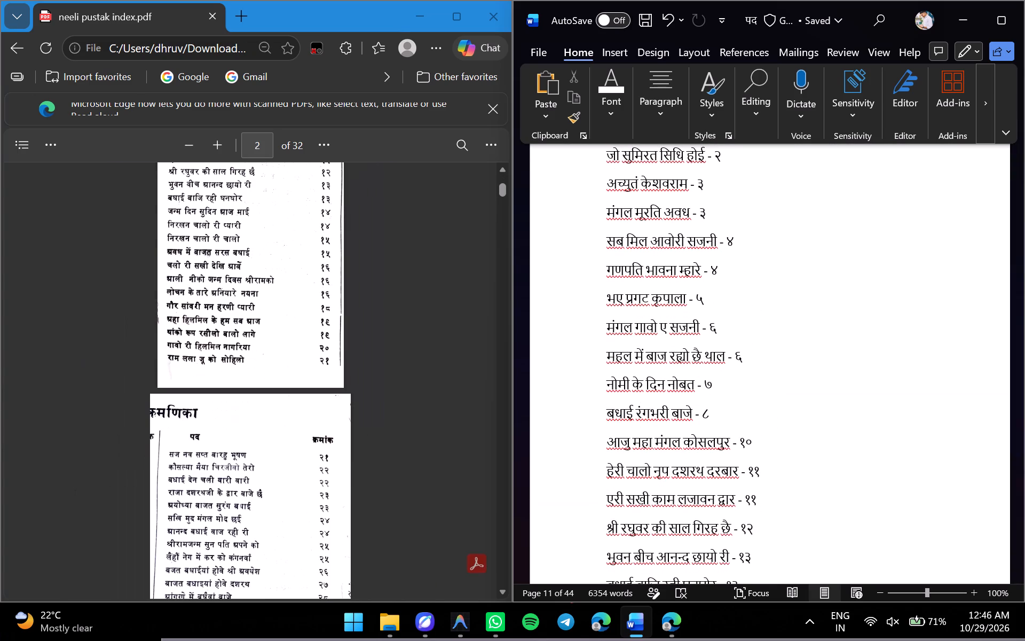
drag(503, 191, 507, 181)
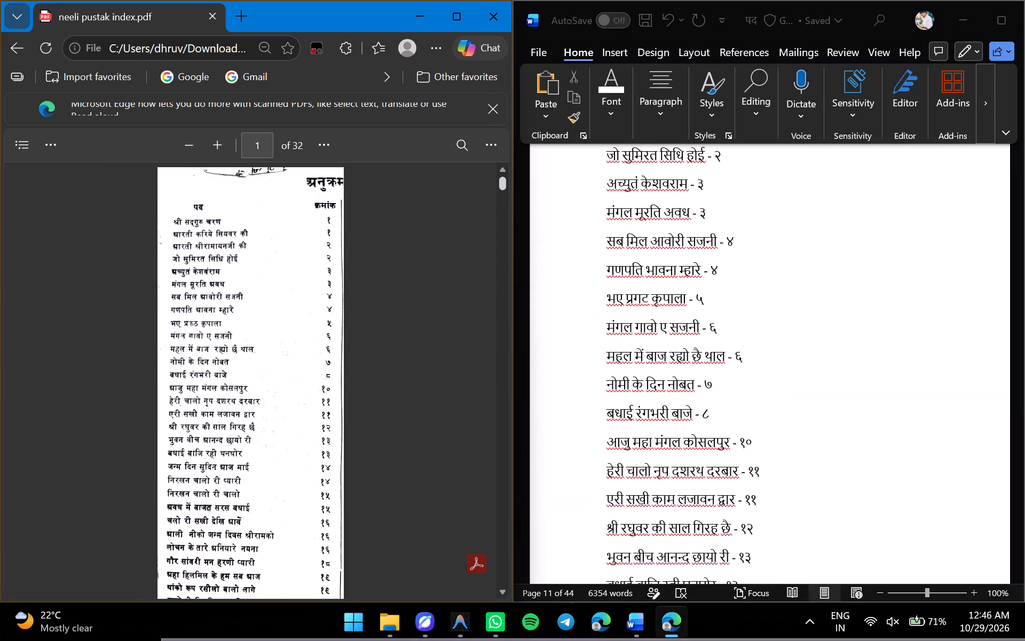
click(335, 269)
scroll(633, 270, up, 3)
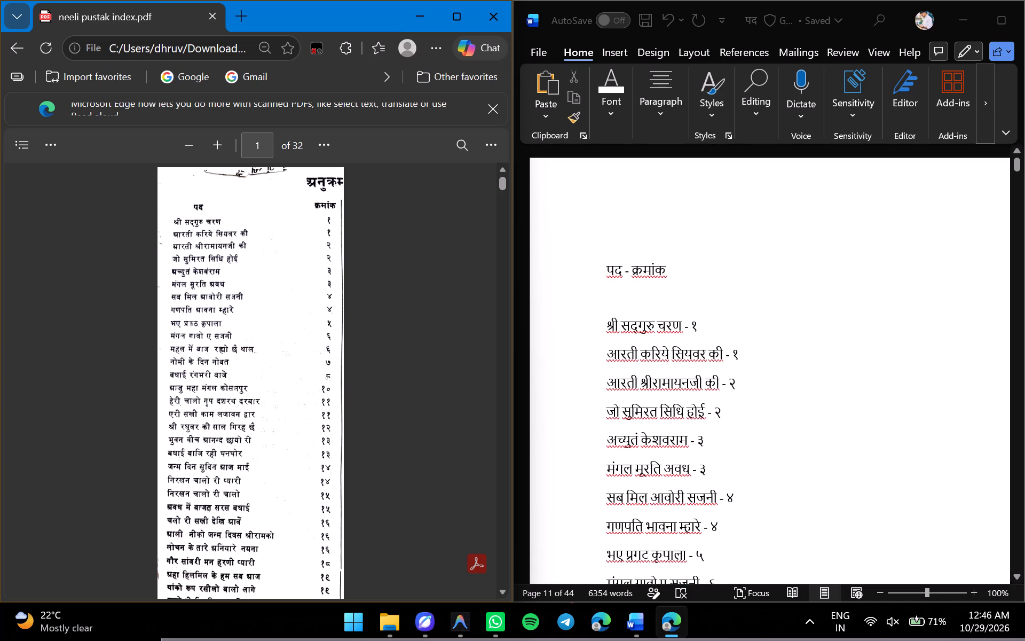
ctrl+scroll(732, 265, down, 2)
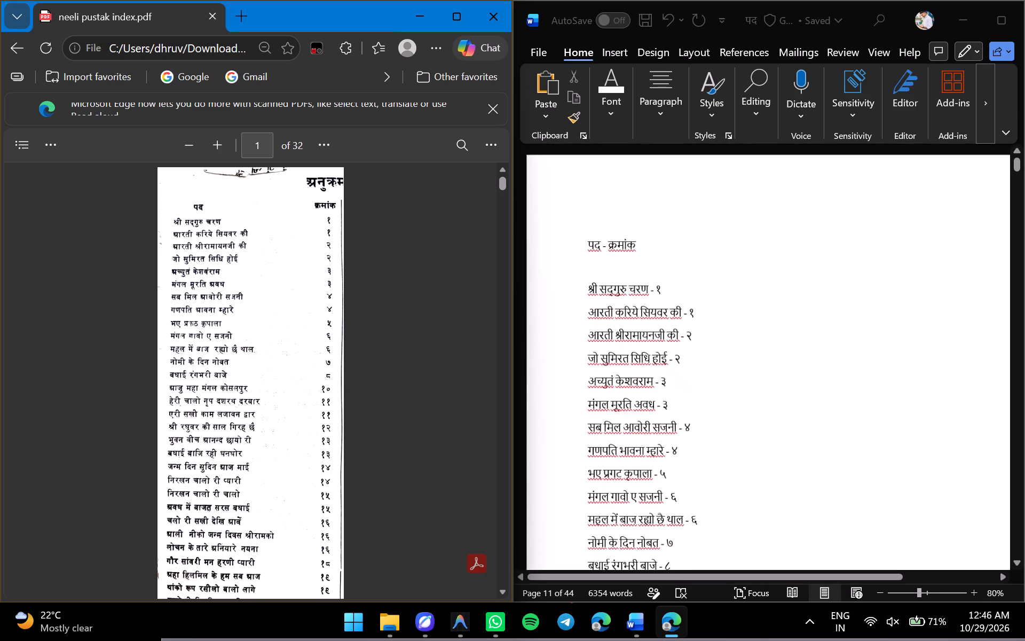
ctrl+scroll(732, 265, down, 2)
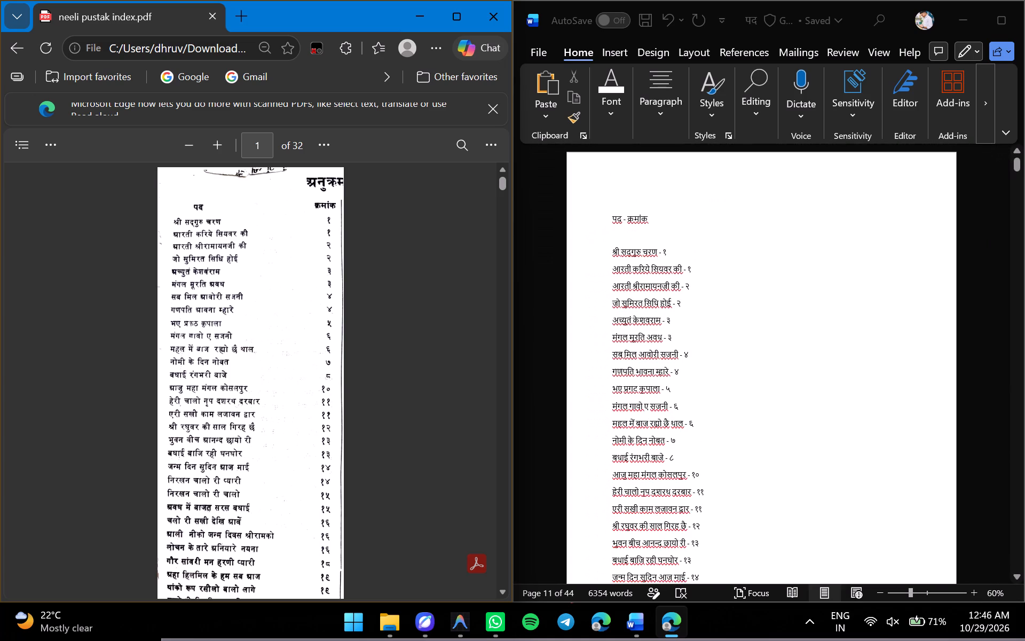
Compare the scanned index's first page, from श्री सद्गुरु चरण to राम लला जू को सोहिलो, with the पद document.
click(842, 222)
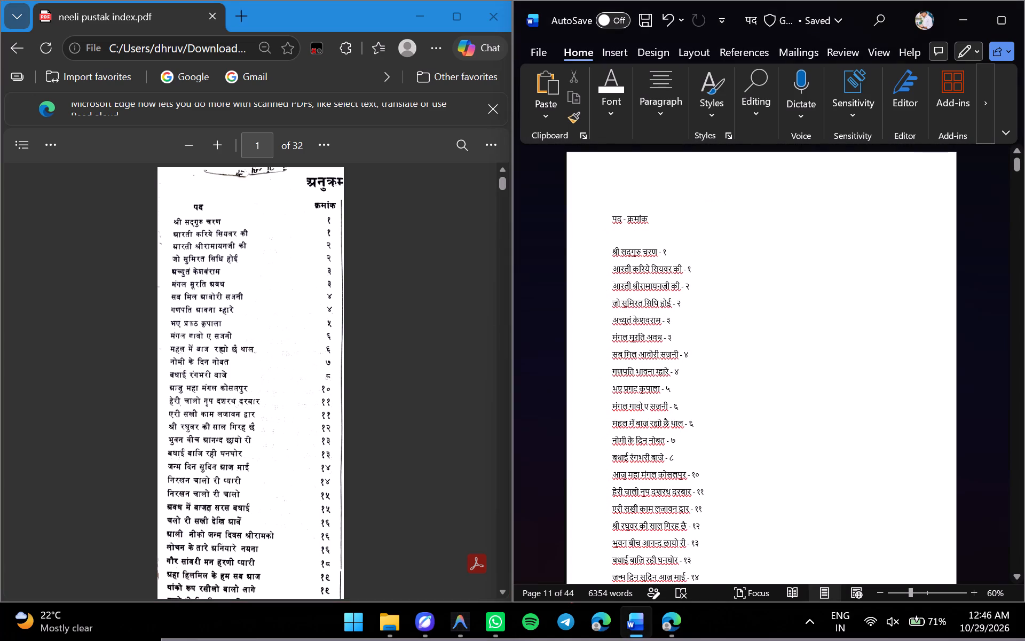
click(450, 307)
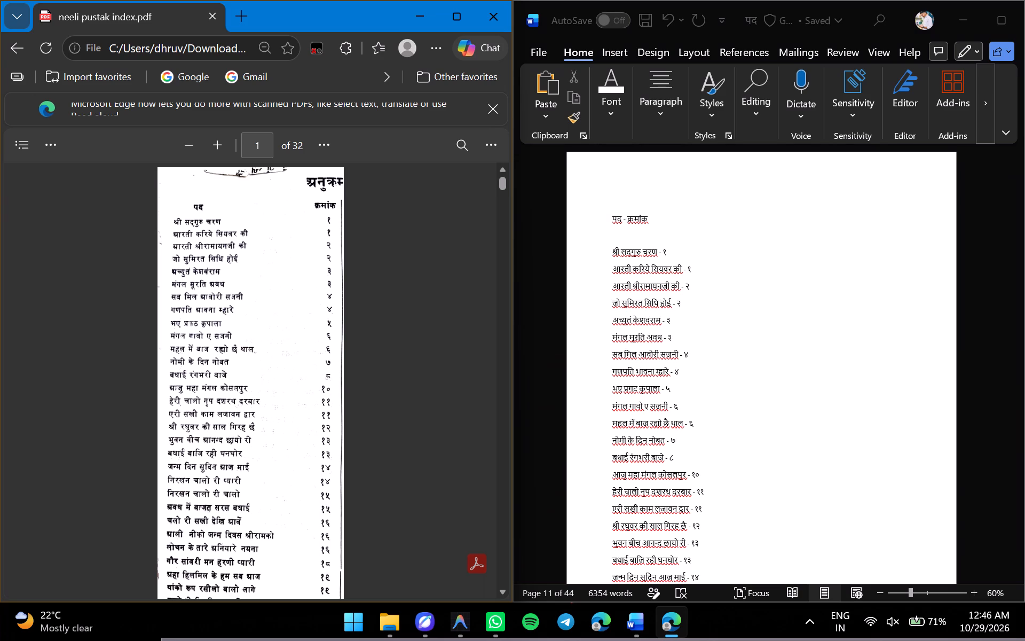
scroll(450, 307, down, 1)
scroll(664, 312, down, 1)
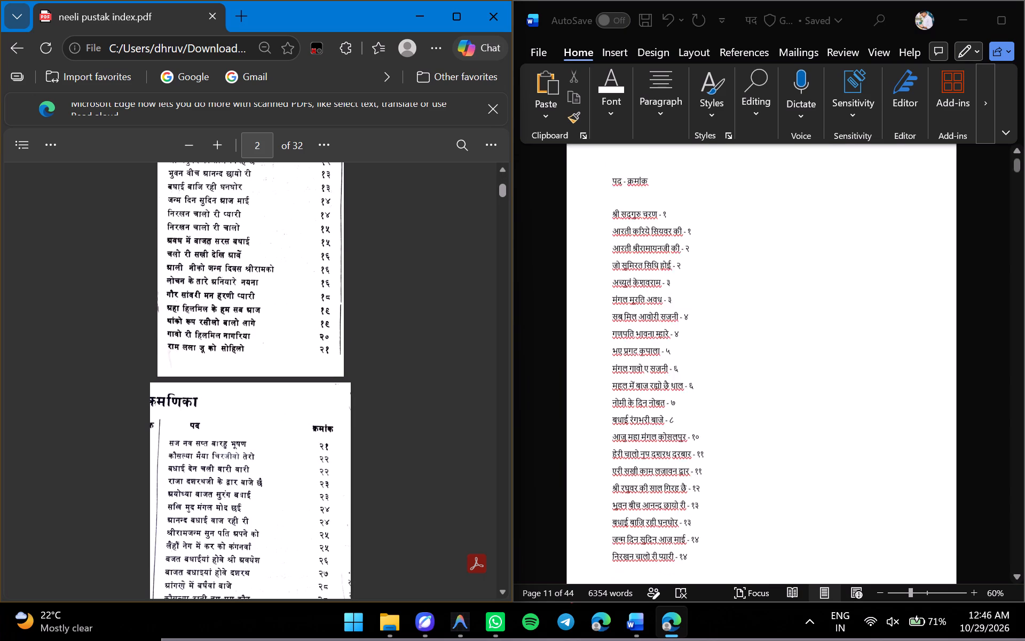
scroll(666, 312, down, 4)
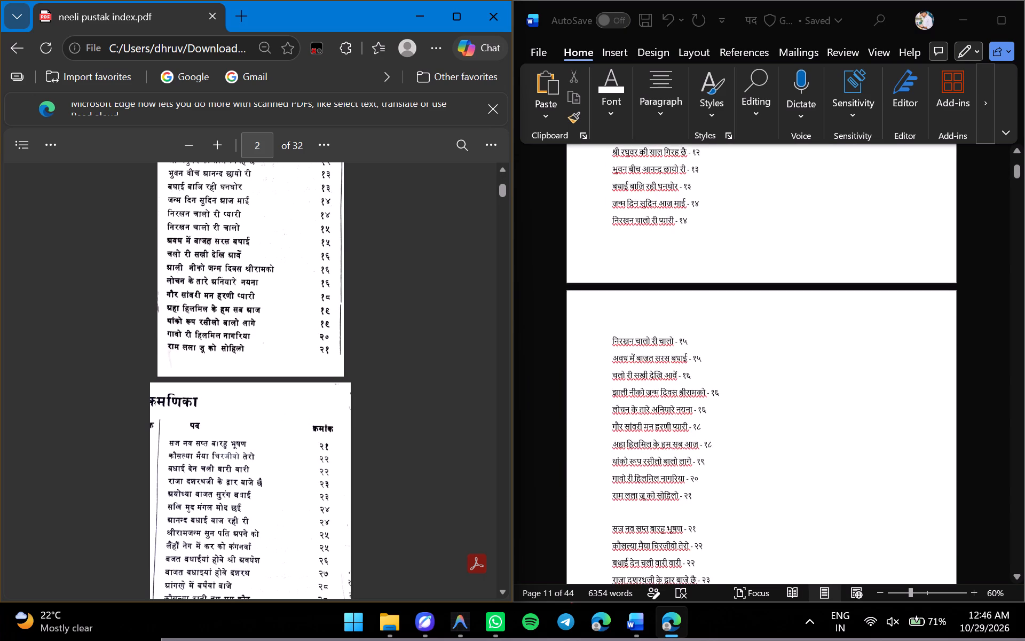
Compare the scanned index's second page, from सज नव सप्त बारह भूषण to सुभग सेज सोभित कौशल्या, with the पद document.
scroll(666, 313, down, 1)
scroll(469, 394, down, 1)
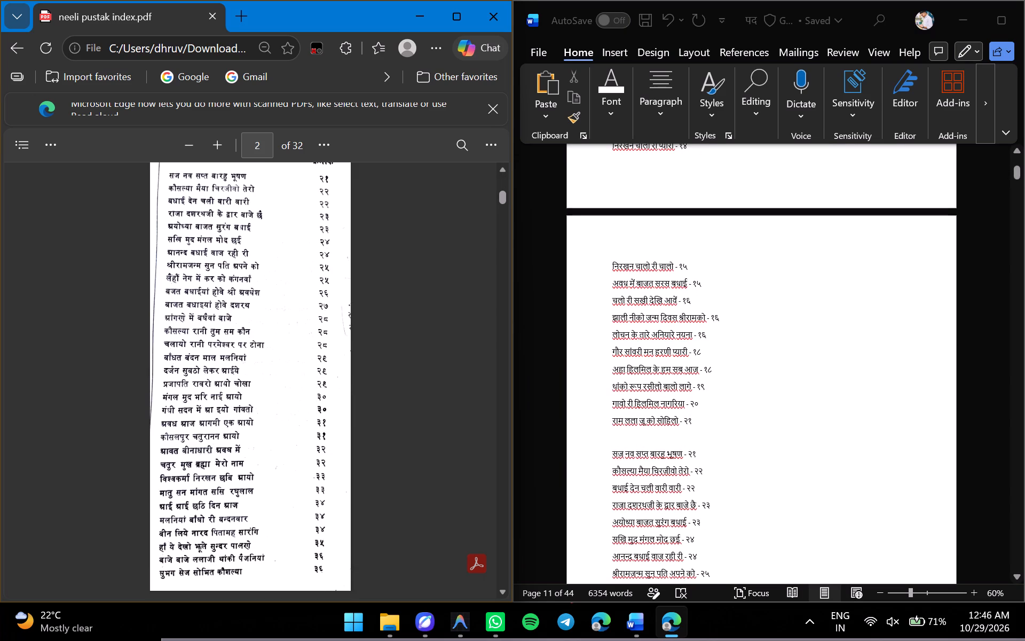
scroll(469, 394, down, 1)
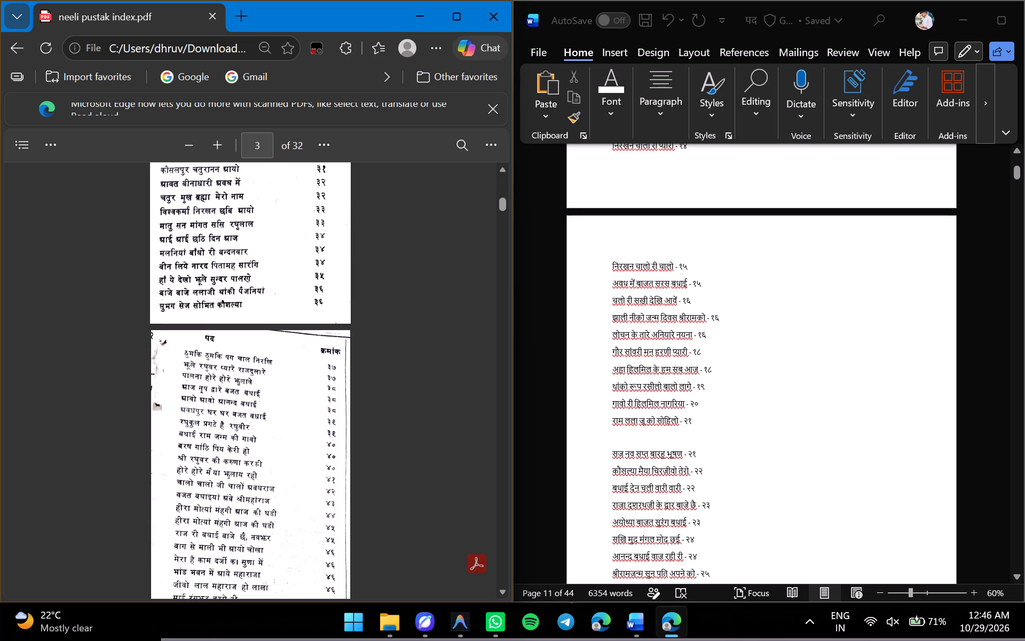
scroll(419, 348, up, 2)
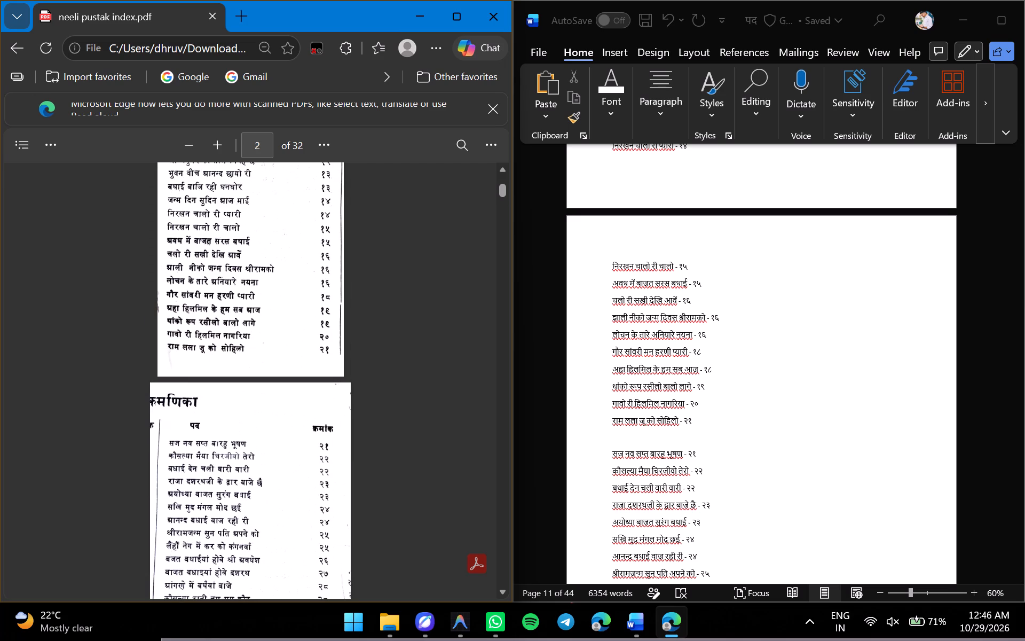
scroll(419, 348, up, 3)
scroll(419, 348, down, 2)
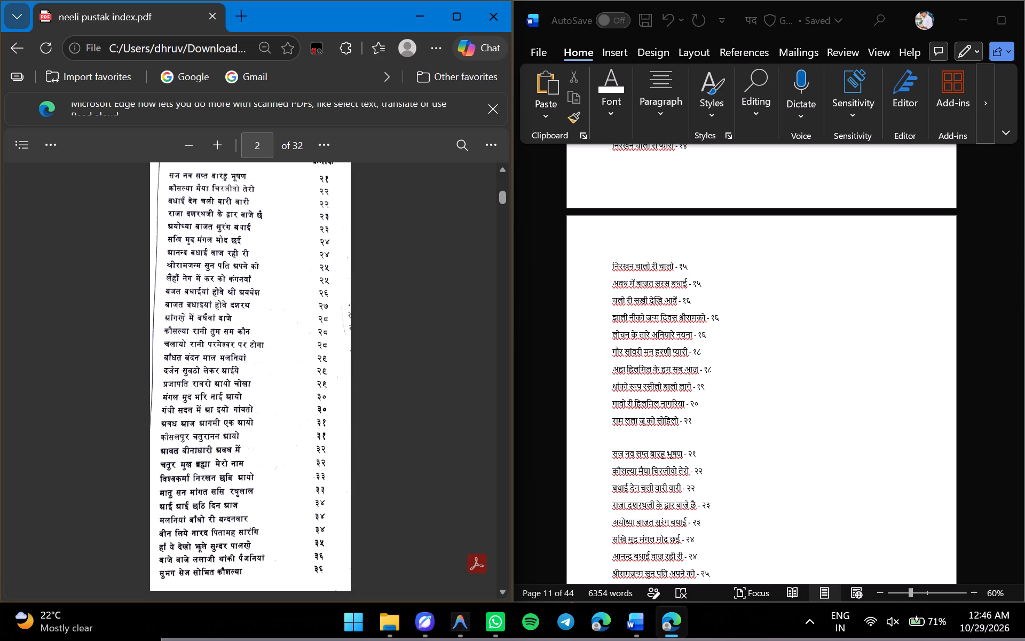
scroll(654, 377, down, 2)
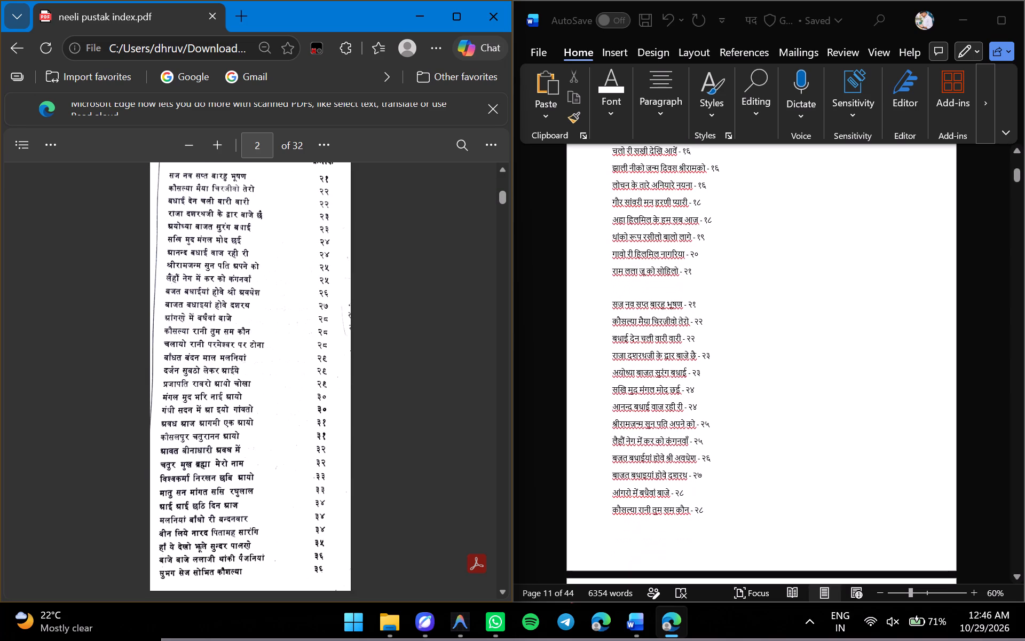
scroll(668, 324, down, 5)
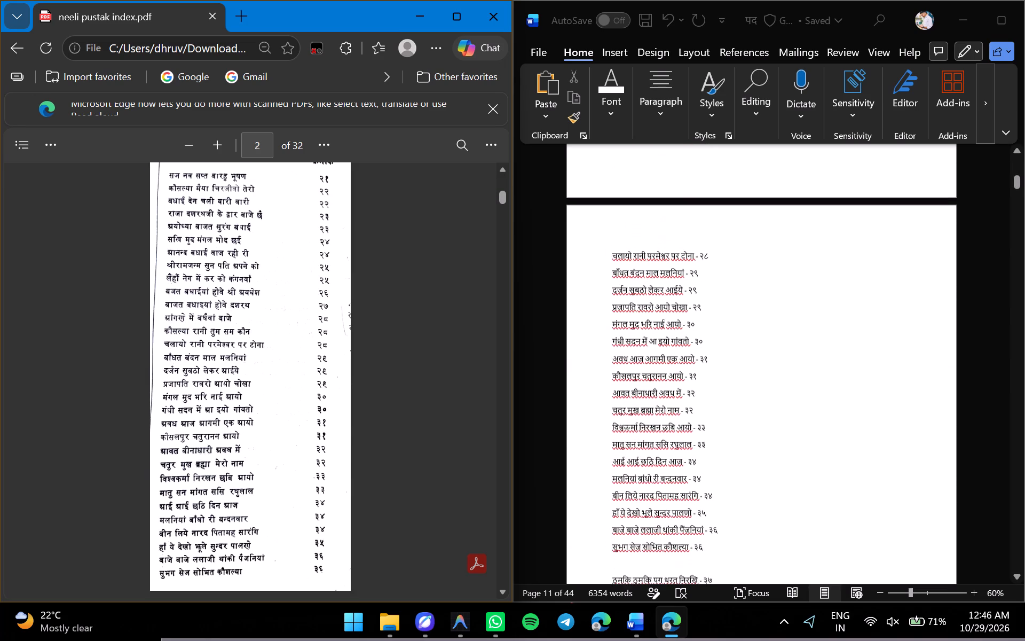
scroll(668, 324, down, 1)
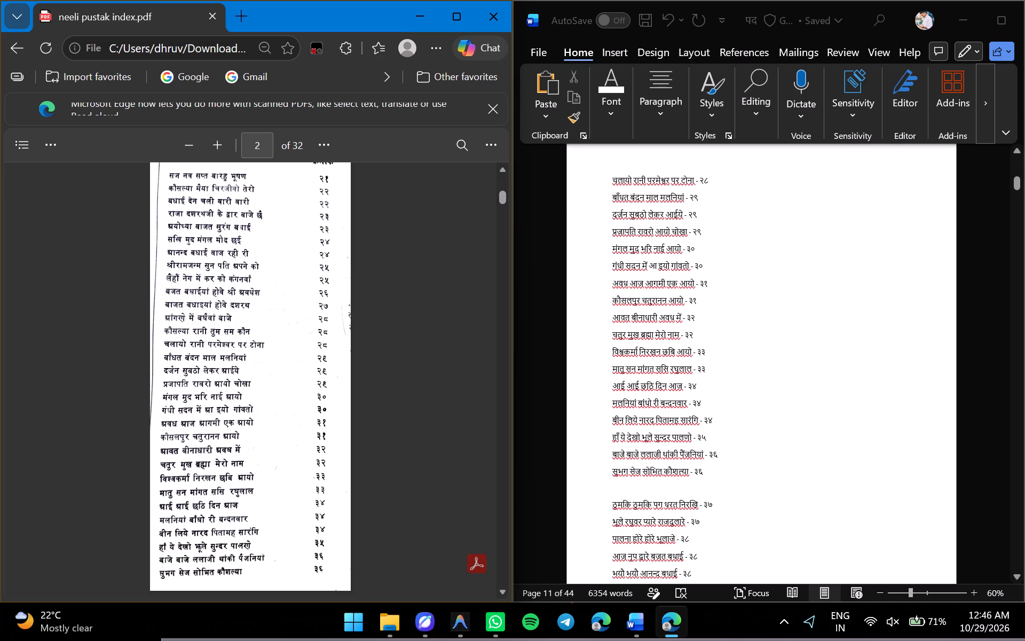
Compare the scanned index's third page, including the श्री जानकी जन्मोत्सव बधाई section, with the entries in the पद document.
scroll(416, 401, down, 2)
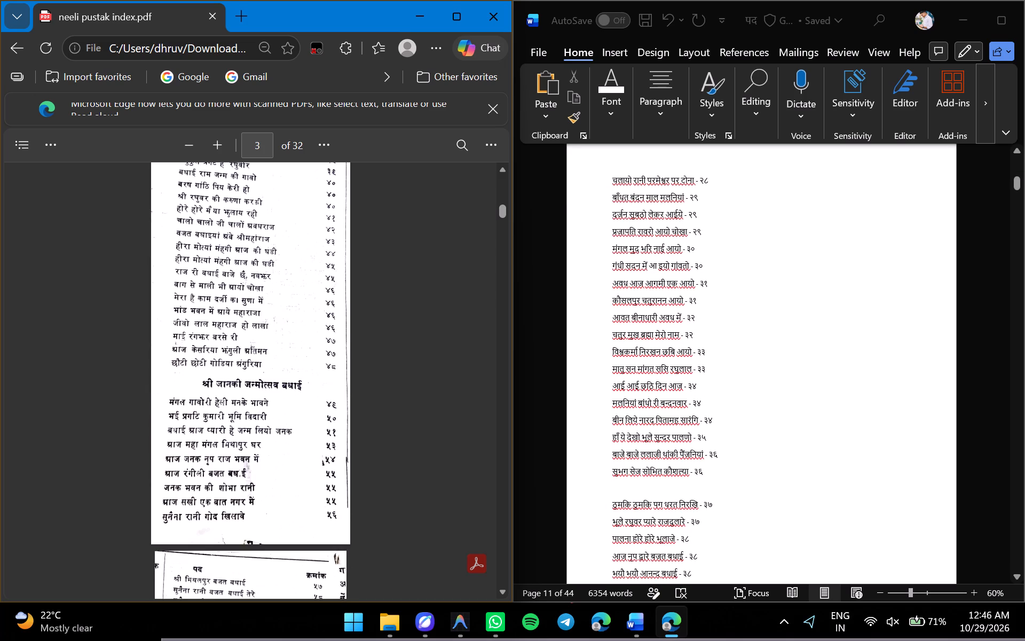
scroll(416, 401, up, 1)
scroll(416, 401, down, 1)
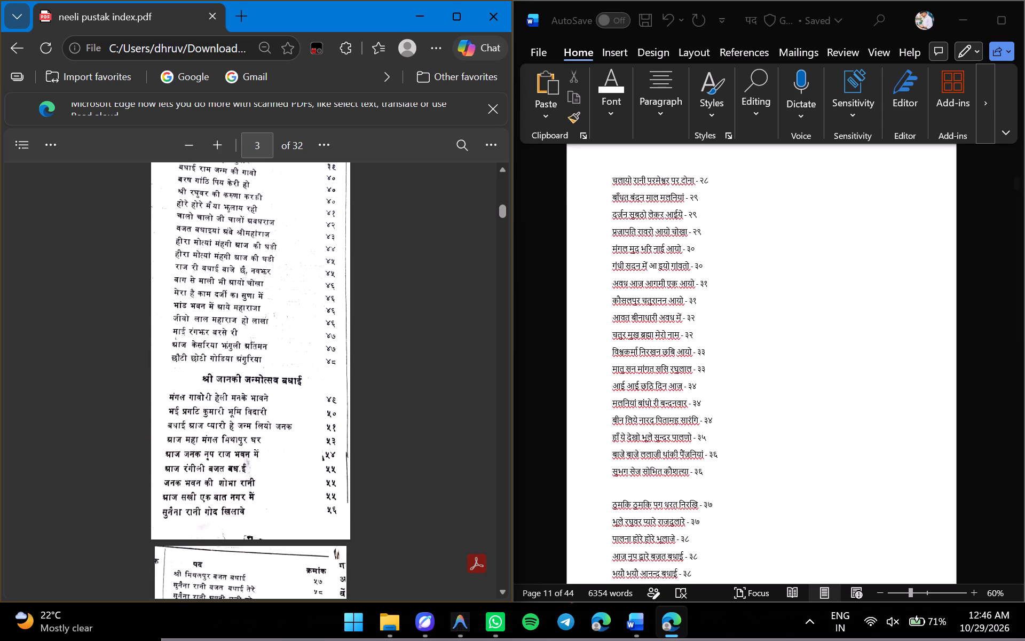
scroll(677, 388, down, 5)
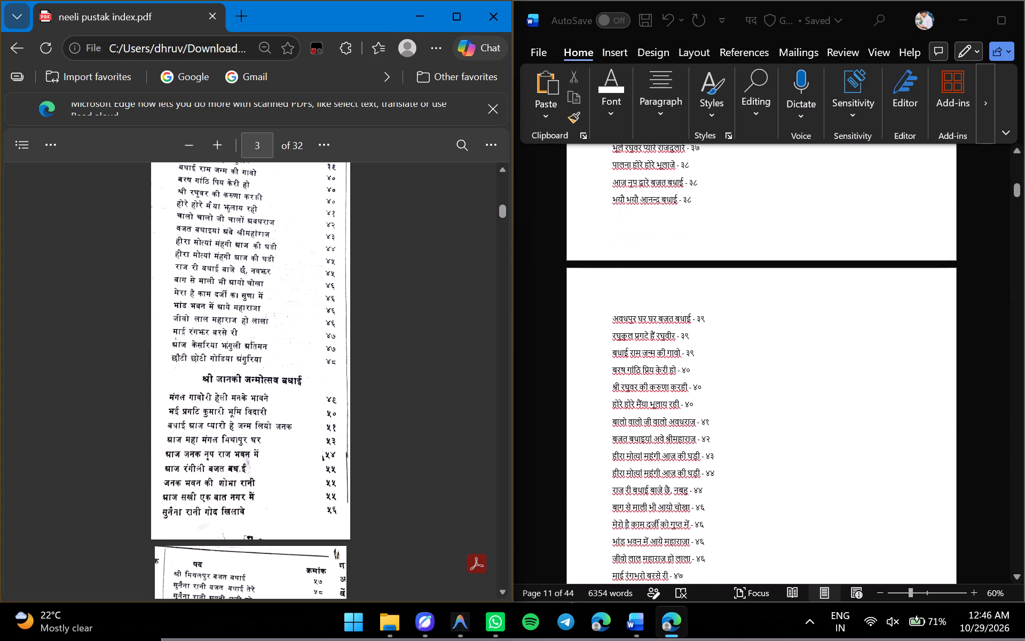
scroll(677, 388, down, 2)
scroll(679, 388, up, 2)
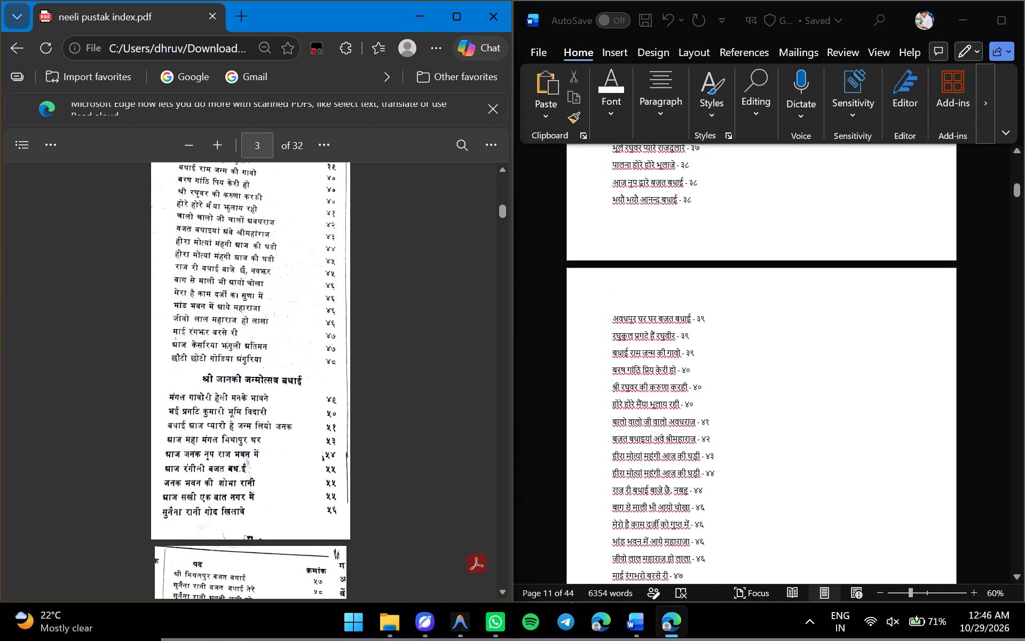
scroll(679, 388, up, 2)
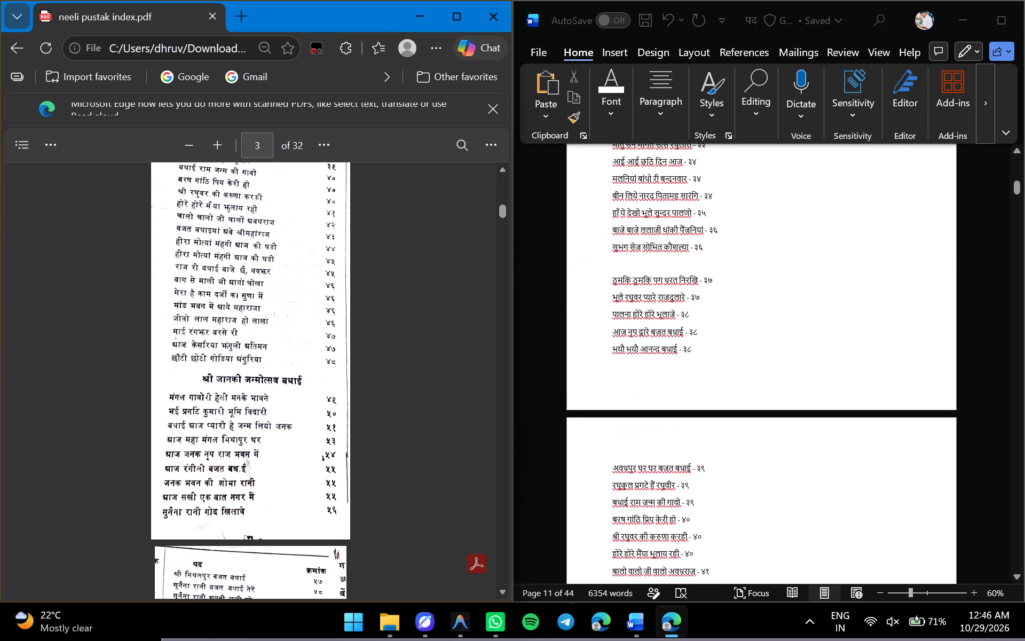
scroll(699, 394, up, 3)
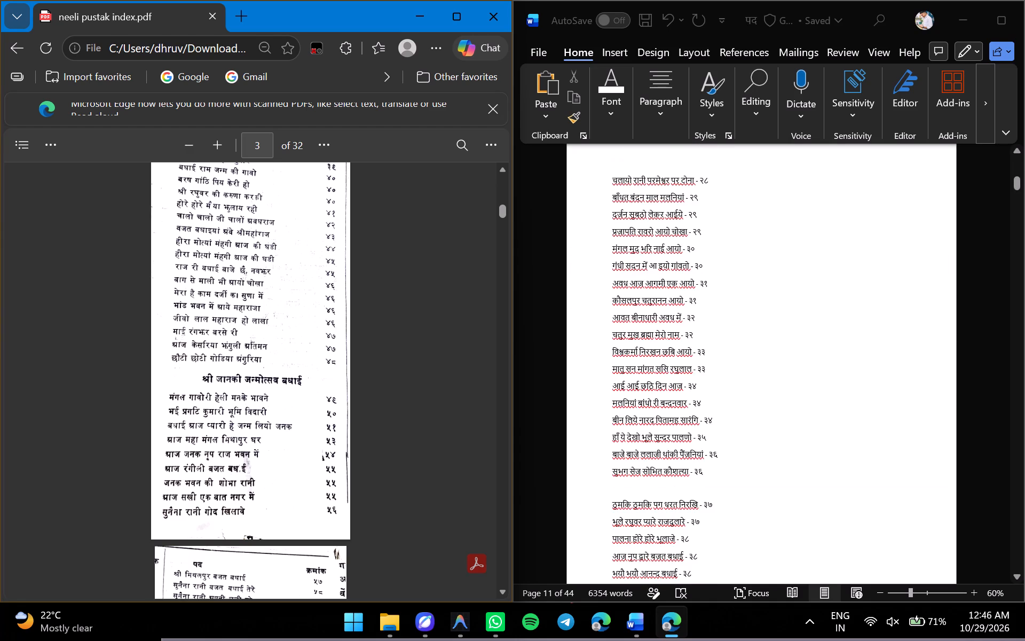
scroll(699, 394, down, 12)
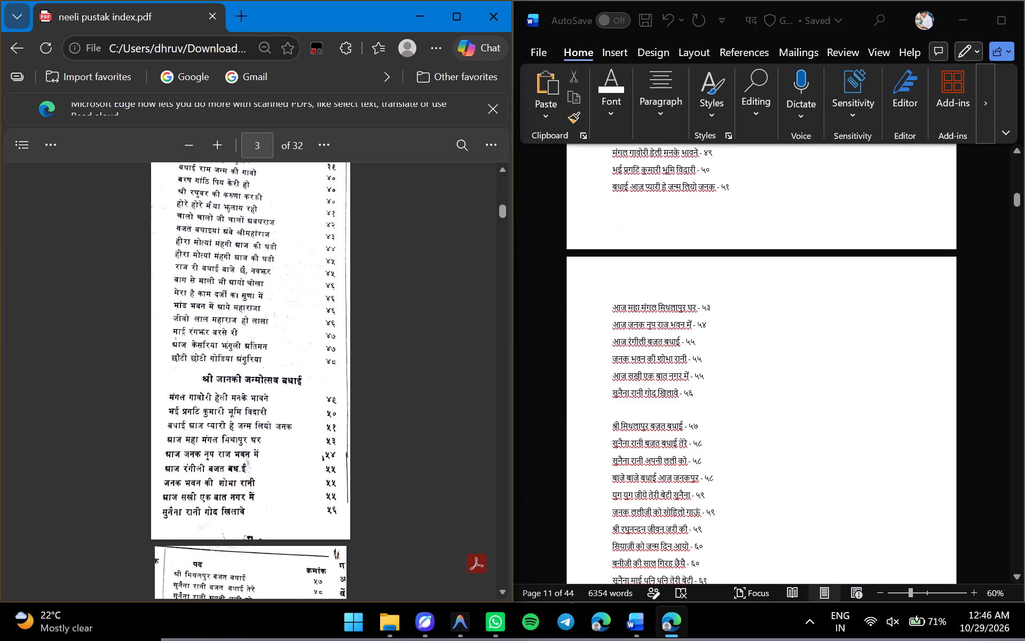
scroll(699, 394, down, 1)
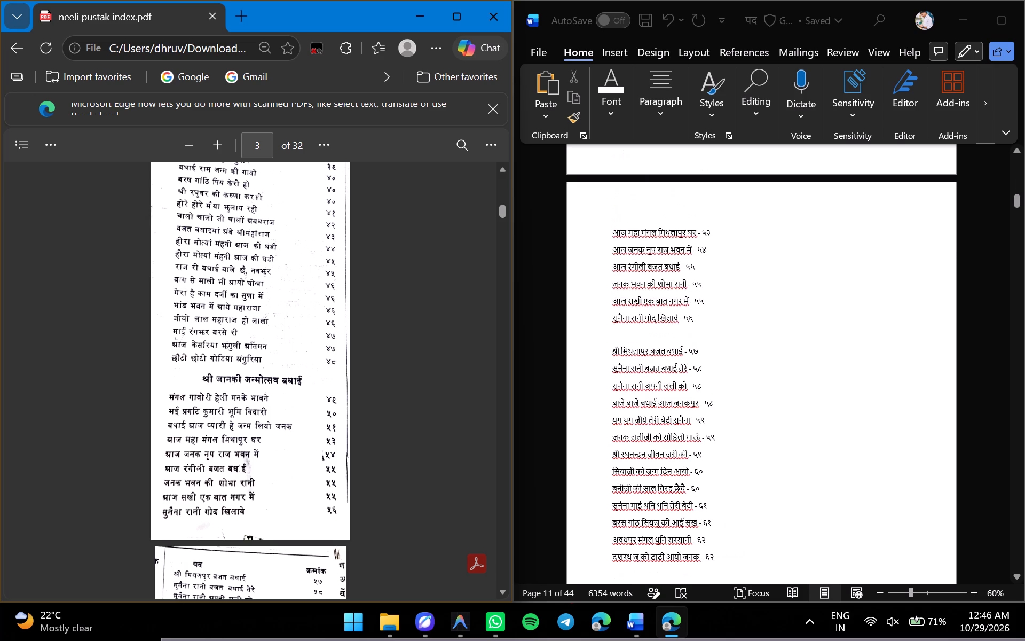
Compare the scanned index's fourth page, ending at आंगण बाजै छै जी रमझोल, with the entries in the पद document.
scroll(396, 436, down, 2)
scroll(622, 432, down, 1)
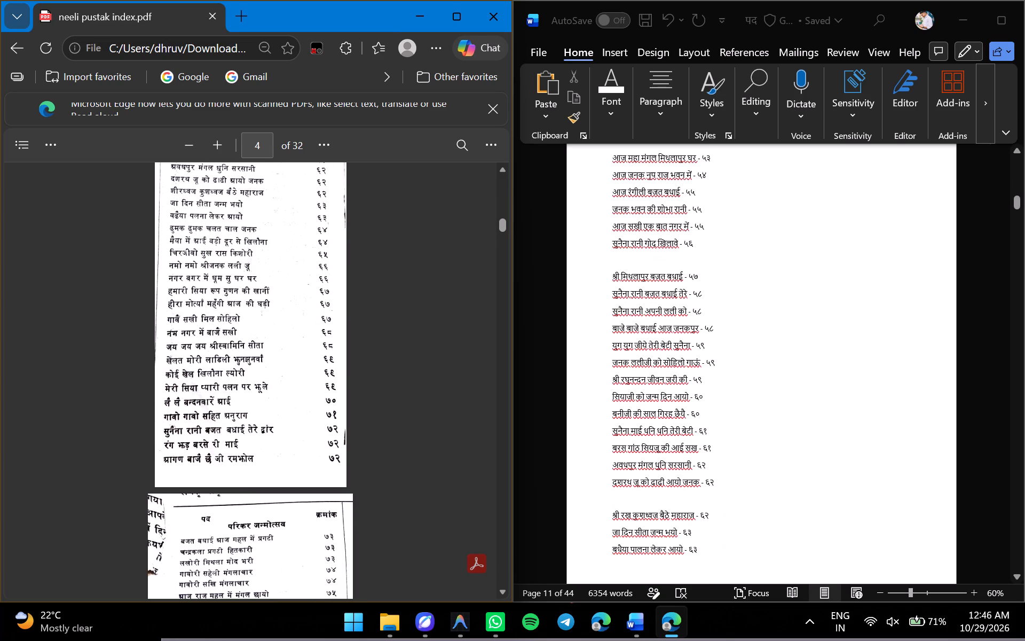
scroll(652, 424, down, 1)
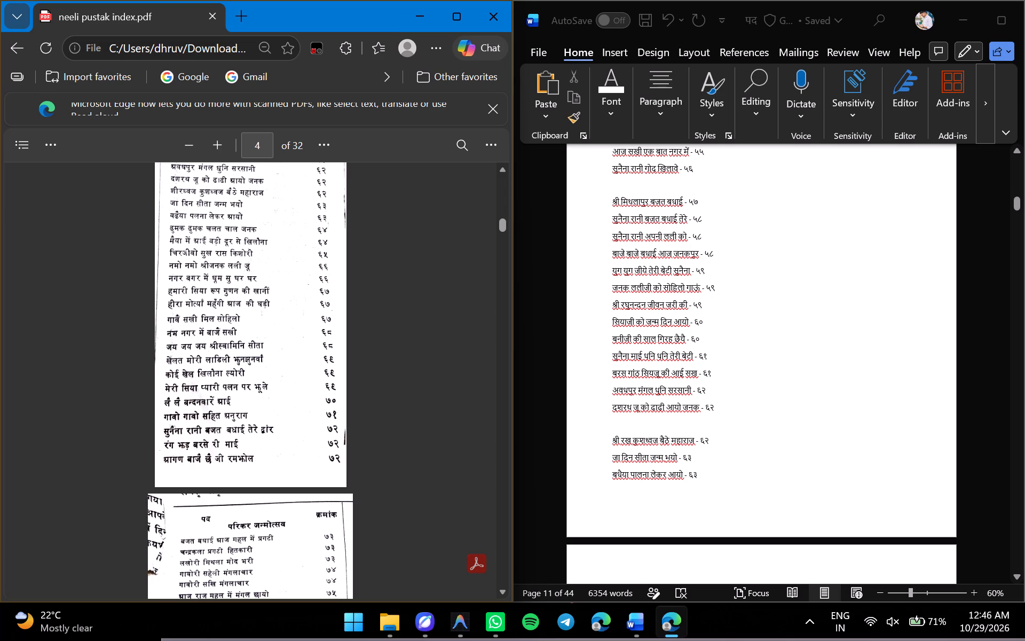
scroll(713, 390, up, 1)
scroll(694, 383, down, 4)
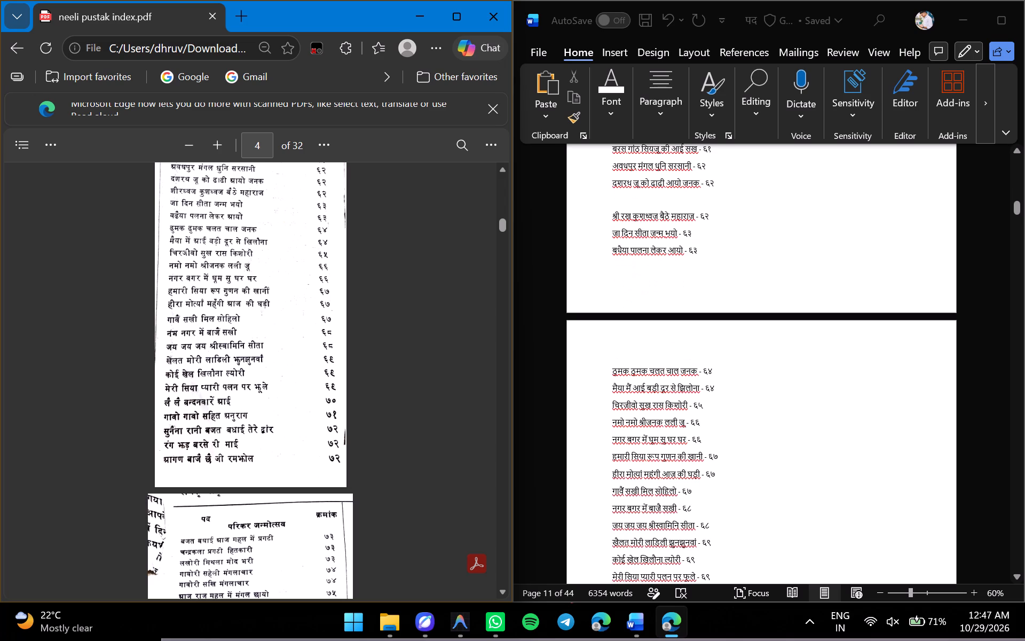
scroll(694, 385, down, 3)
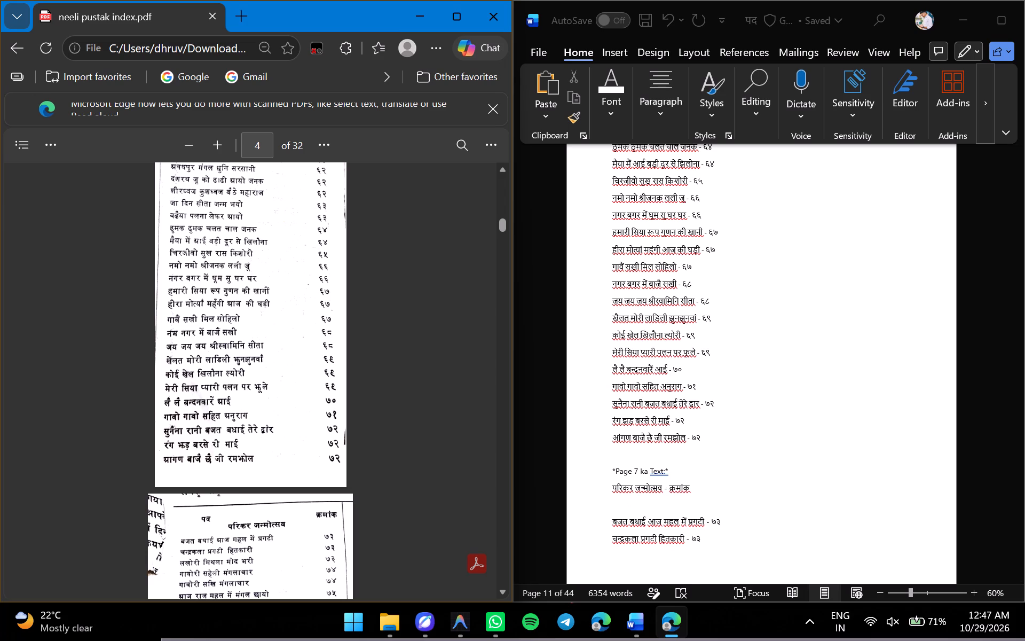
scroll(697, 488, down, 1)
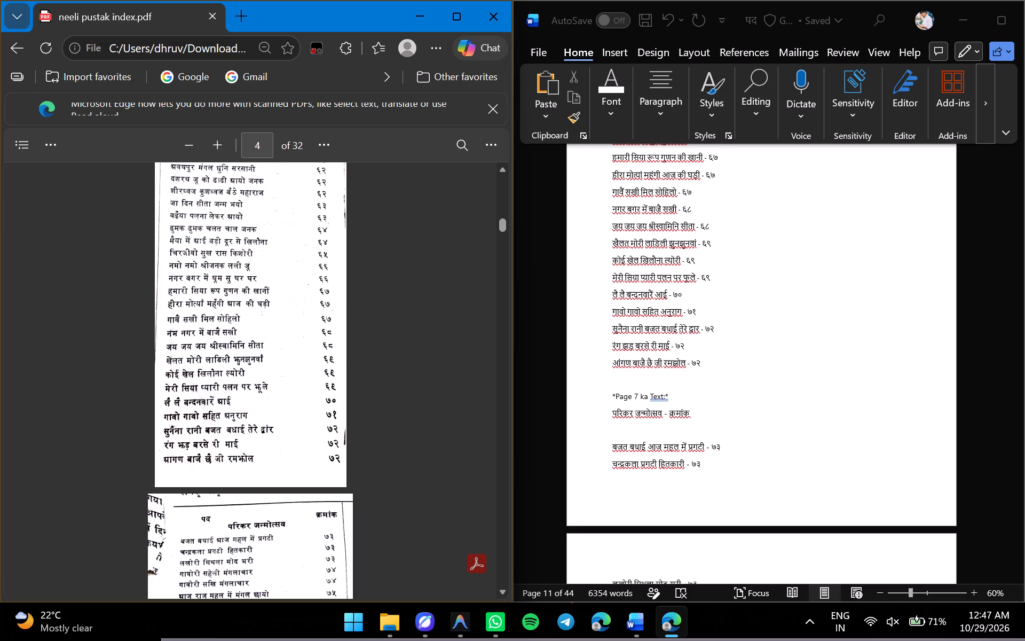
scroll(696, 418, down, 1)
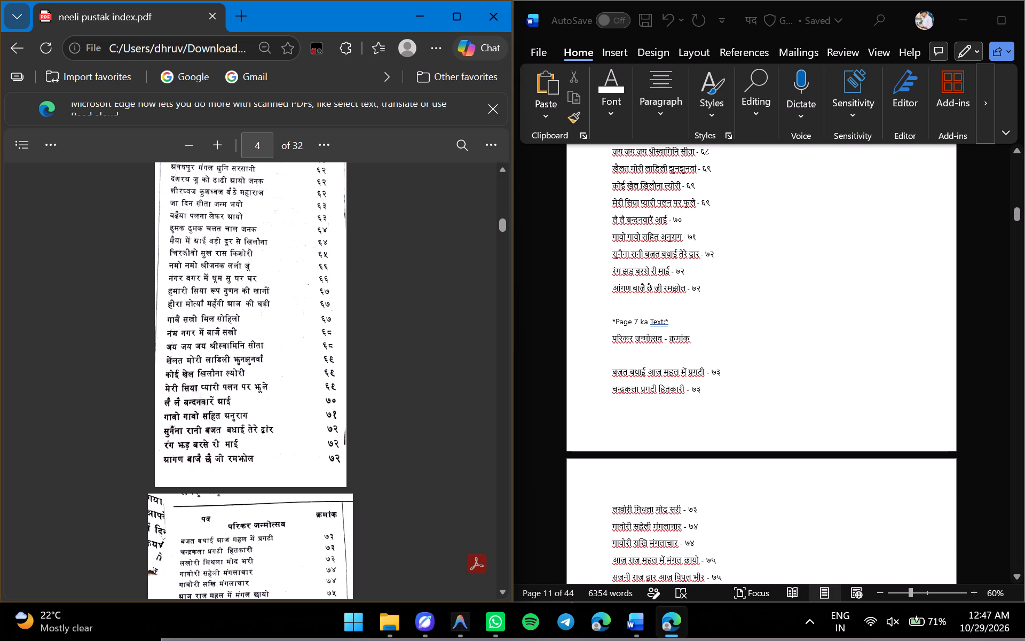
Compare the scanned index's fifth page, from परिकर जन्मोत्सव to नौका बिहार एवं (जलक्रीड़ा), with the पद document.
scroll(335, 411, down, 2)
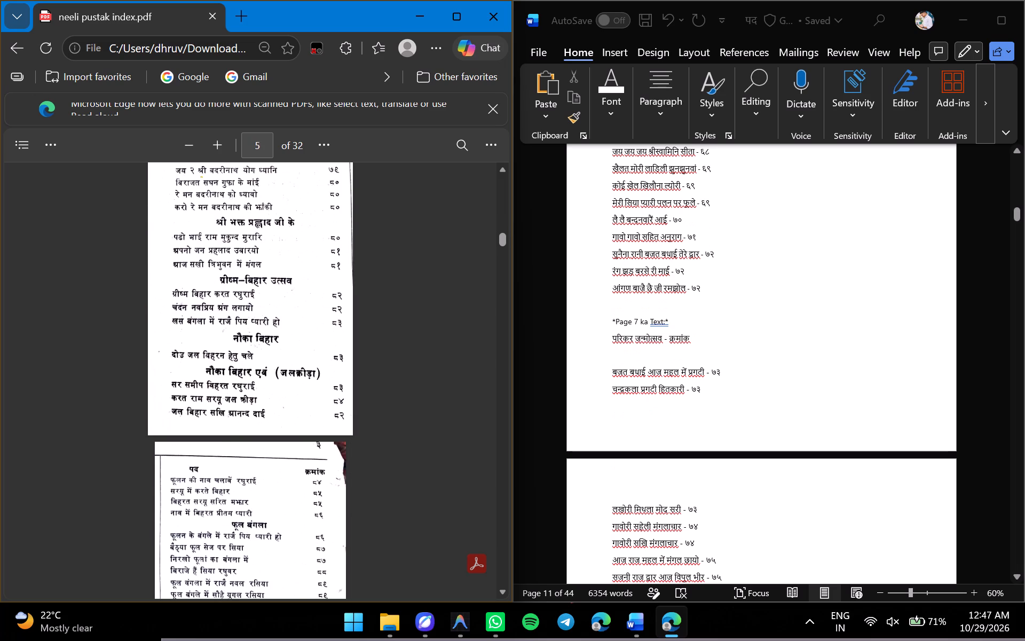
scroll(325, 403, up, 1)
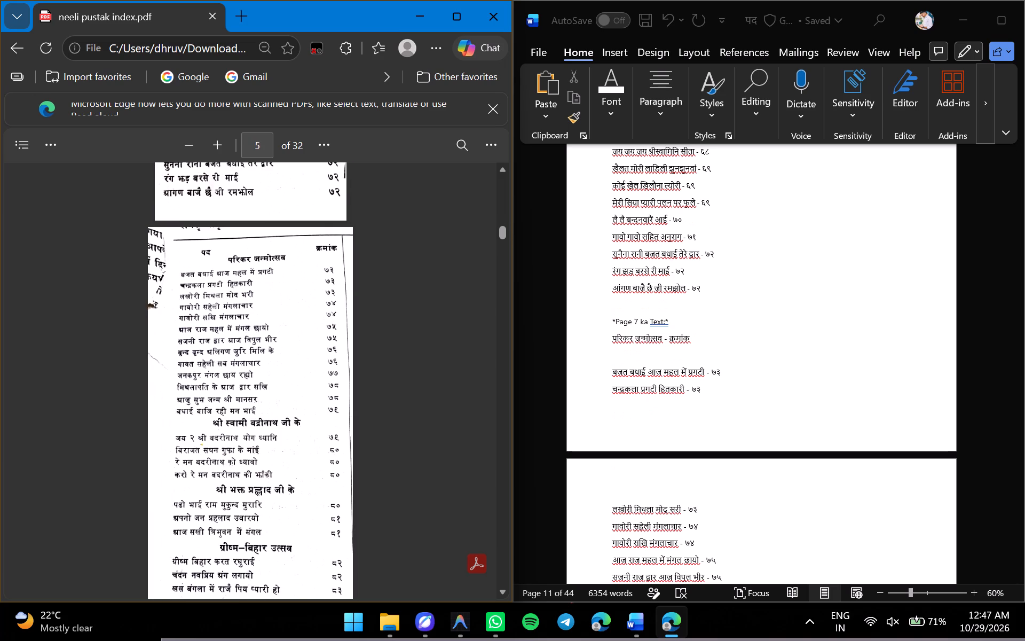
click(350, 391)
key(Down)
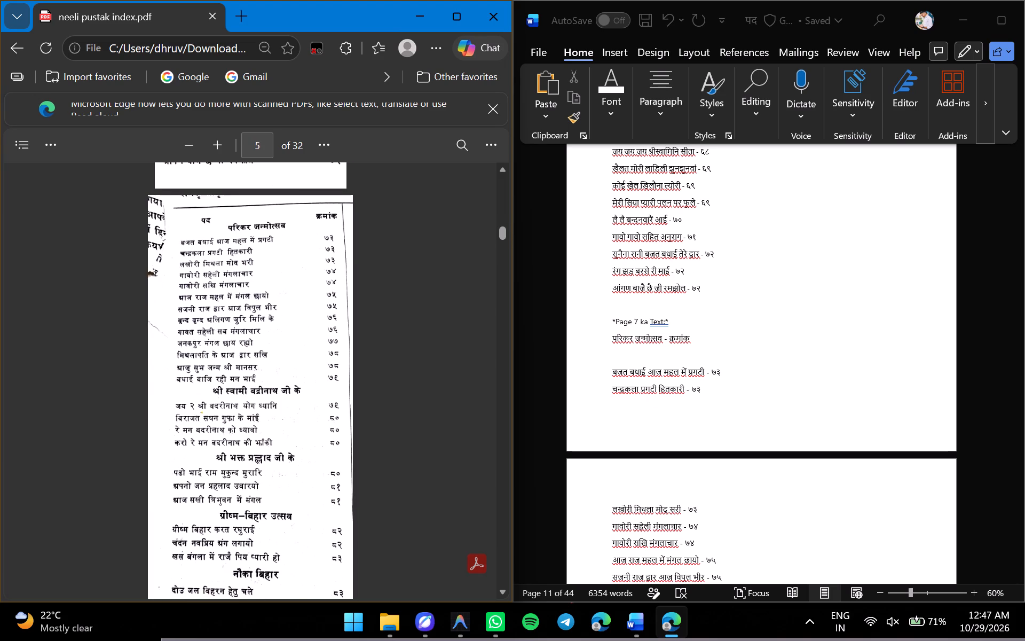
key(Down)
key(Down)
key(Down)
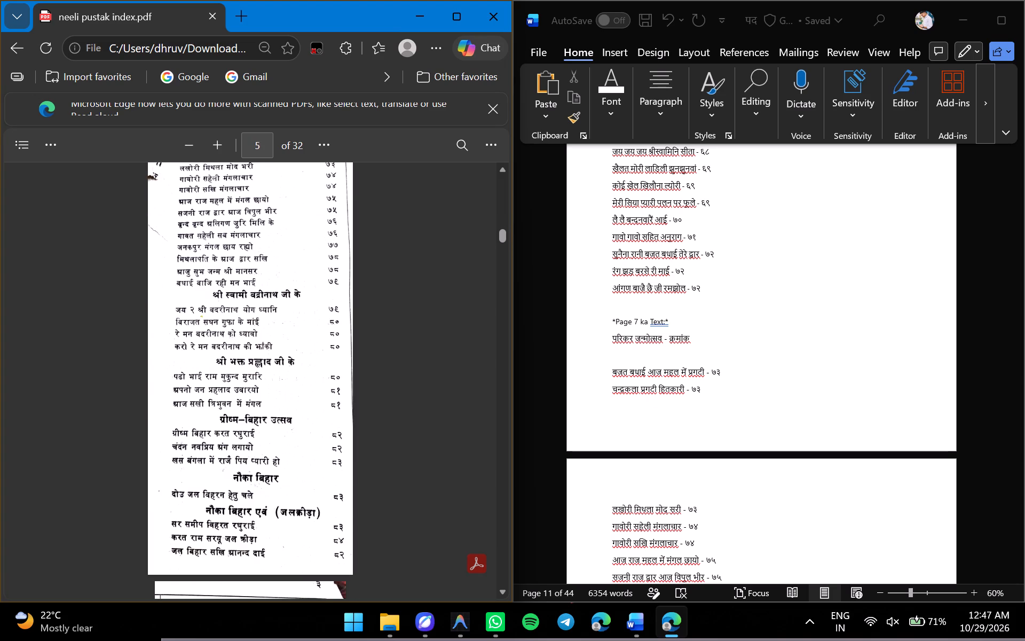
scroll(669, 372, down, 2)
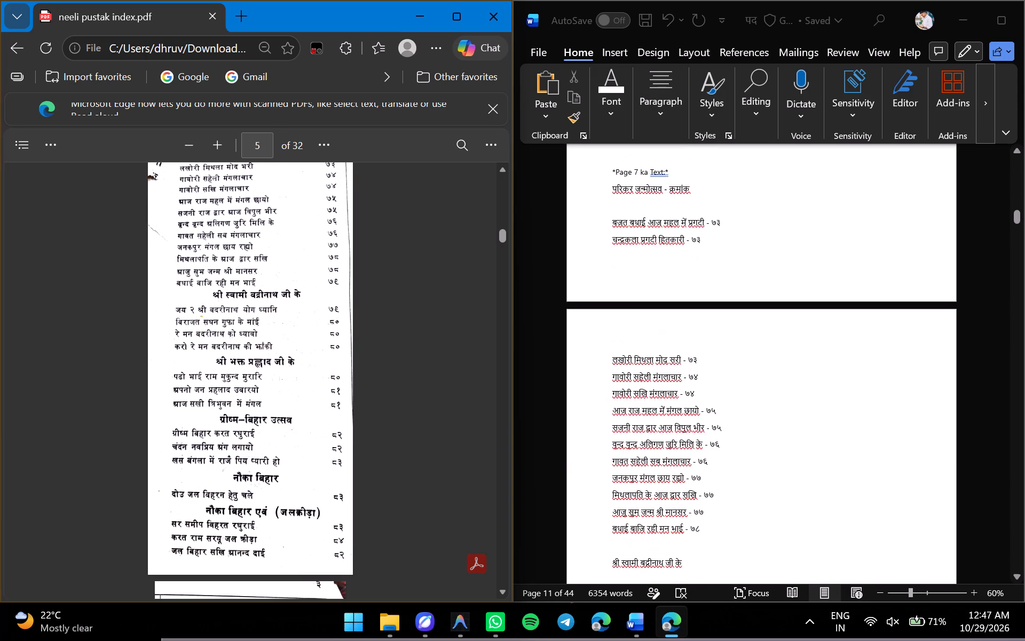
scroll(680, 369, down, 2)
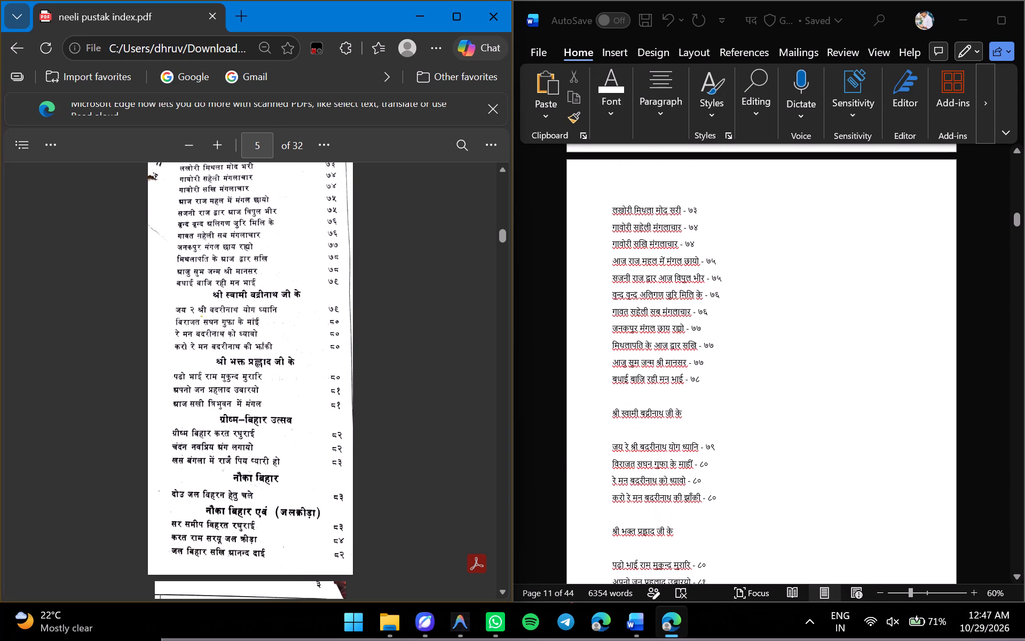
scroll(700, 423, down, 2)
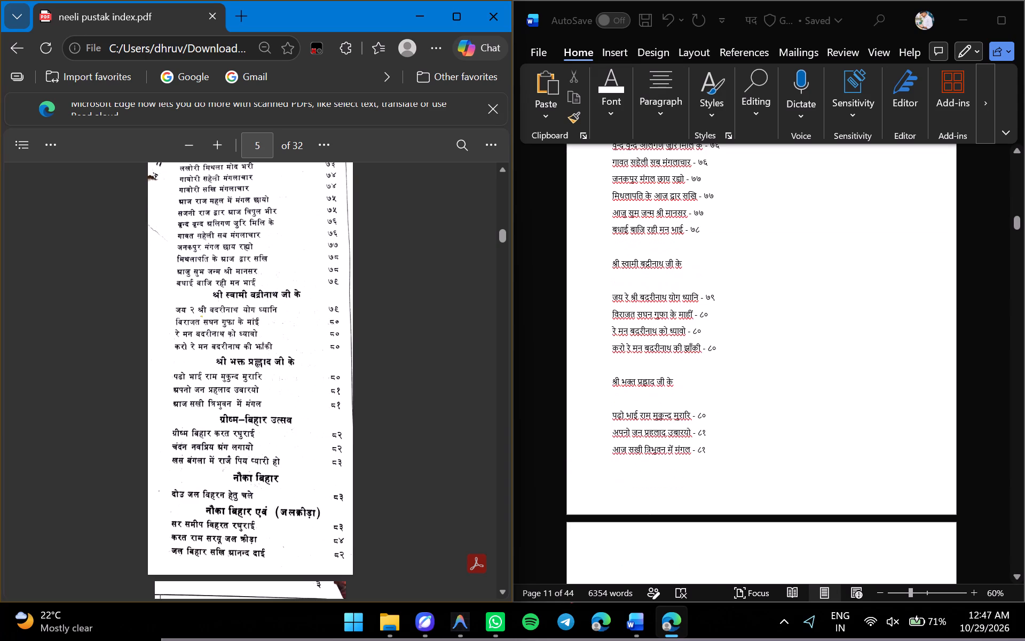
scroll(700, 423, down, 3)
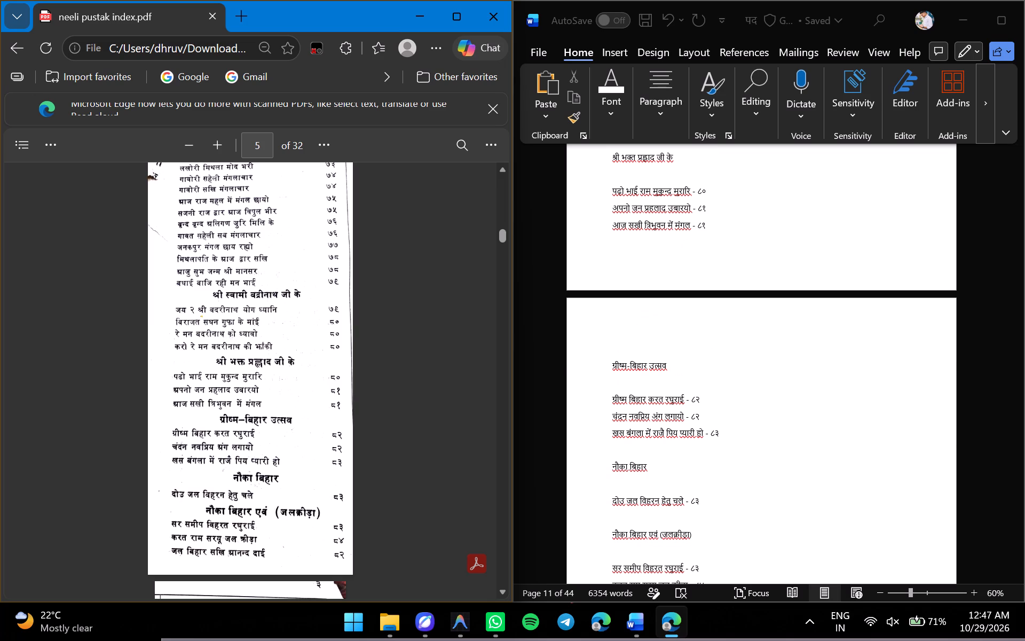
scroll(682, 473, down, 2)
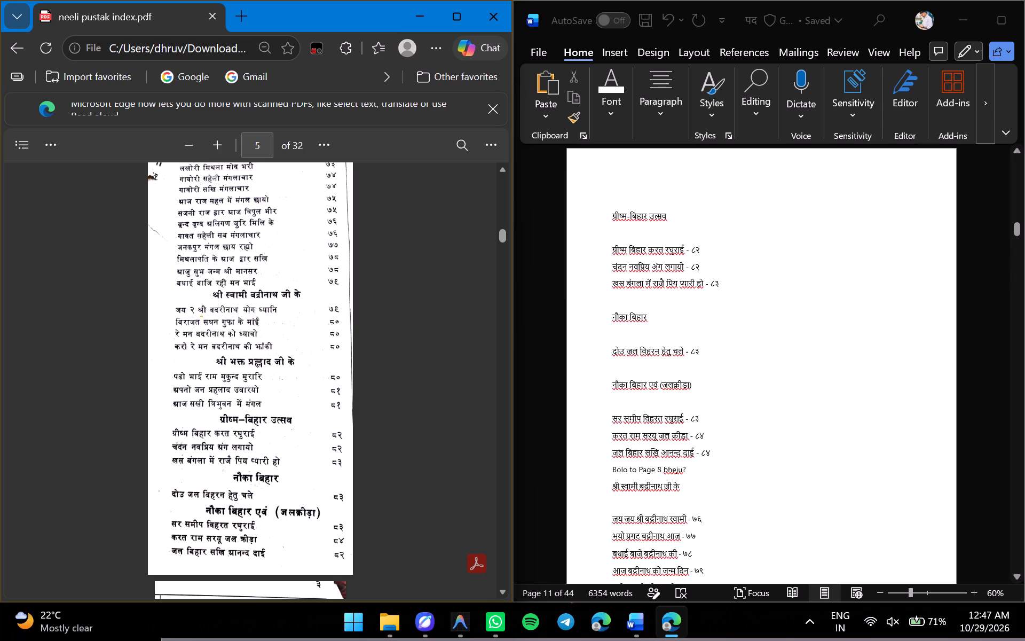
scroll(681, 478, down, 1)
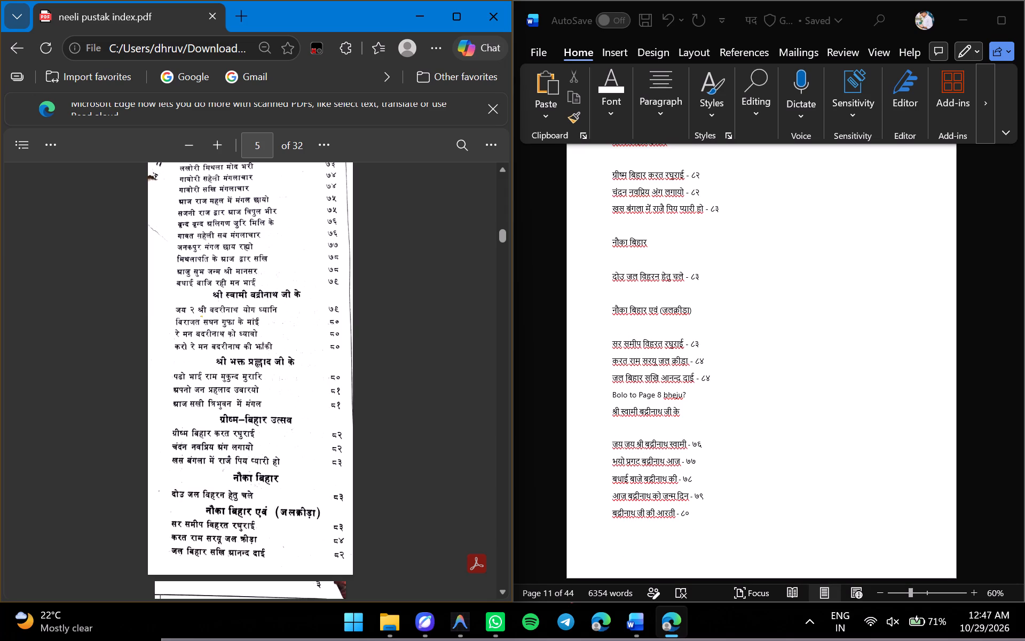
Select the repeated block from "Bolo to Page 8 bheju?" up to just before the नौका बिहार / जलक्रीड़ा (contd.) heading.
click(609, 394)
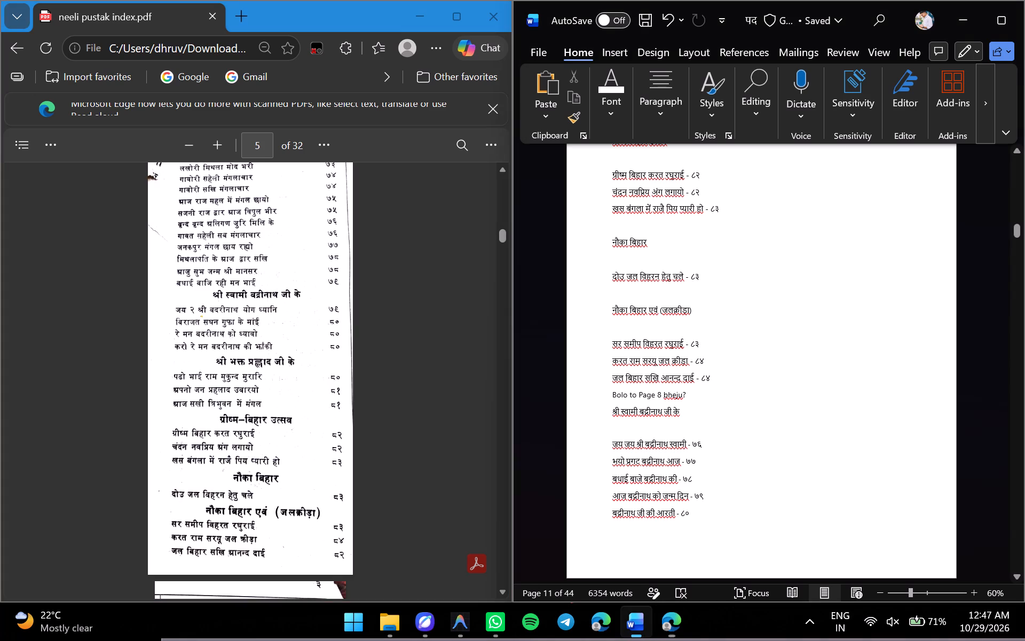
scroll(377, 458, down, 1)
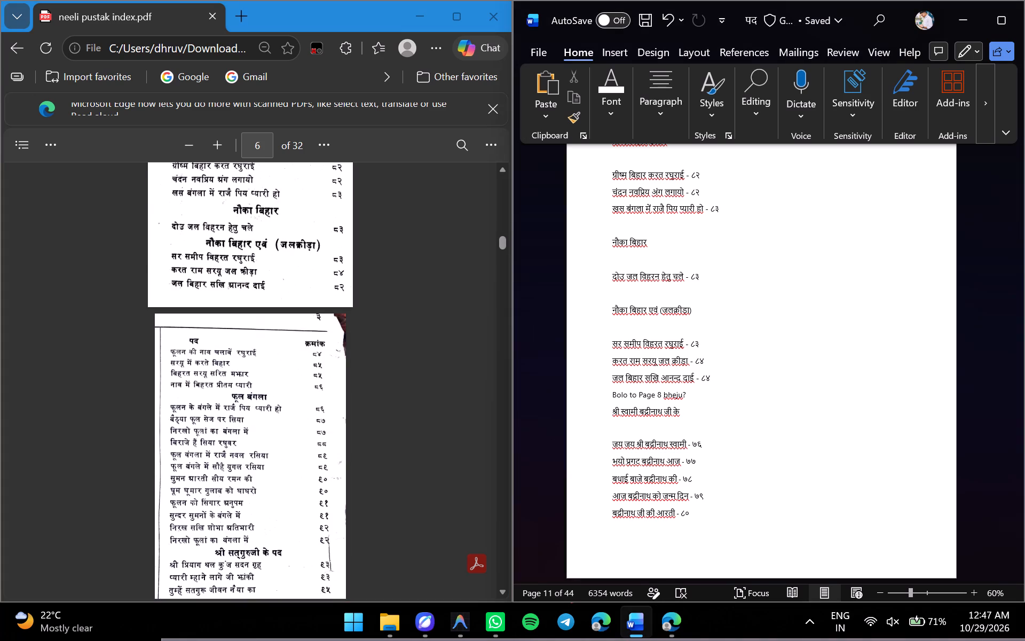
click(612, 395)
key(ctrl+shift+Down)
key(ctrl+shift+Down)
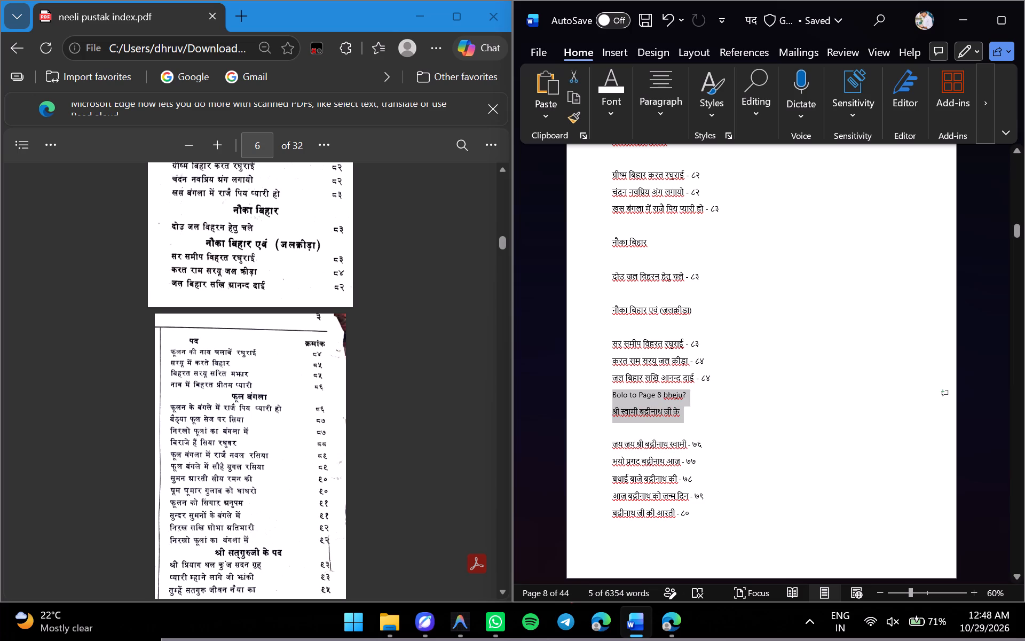
key(ctrl+shift+Down)
key(ctrl+shift+Down)
key(ctrl+shift+Down)
key(ctrl+shift+Down)
key(ctrl+shift+Down)
key(ctrl+shift+Down)
key(ctrl+shift+Down)
key(ctrl+shift+Down)
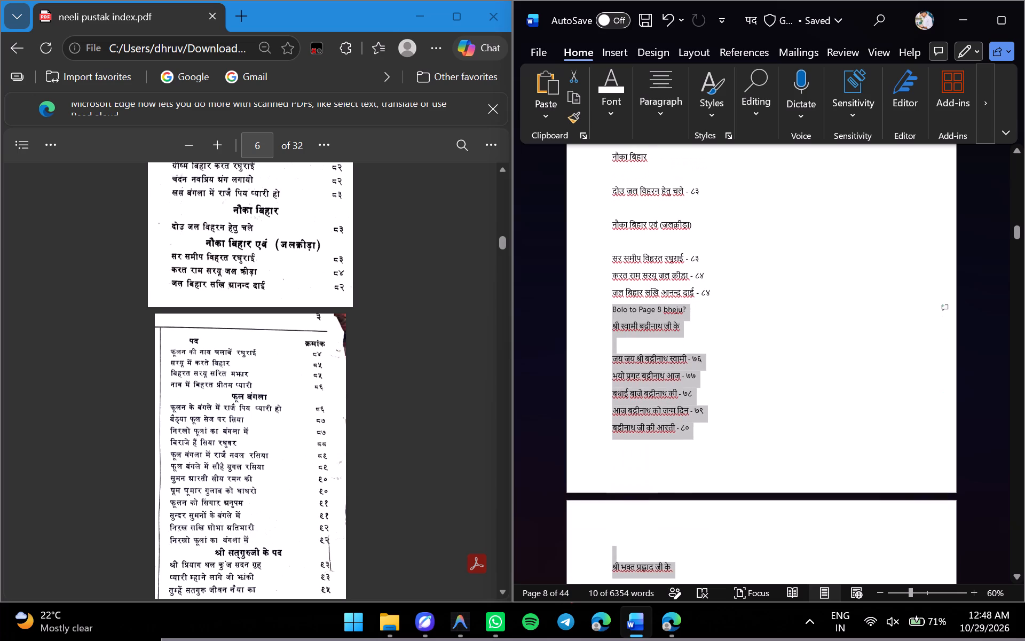
key(ctrl+shift+Down)
key(ctrl+shift+Down)
key(ctrl+shift+Down)
key(ctrl+shift+Down)
key(ctrl+shift+Down)
key(ctrl+shift+Down)
key(ctrl+shift+Down)
key(ctrl+shift+Down)
key(ctrl+shift+Down)
key(ctrl+shift+Down)
key(ctrl+shift+Down)
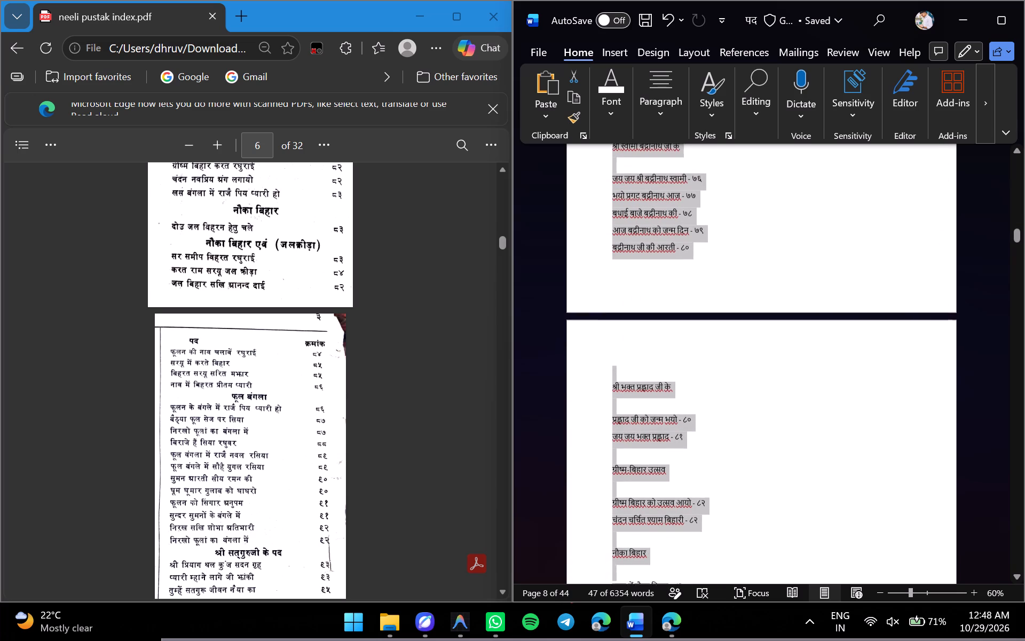
key(ctrl+shift+Down)
key(ctrl+shift+Down)
key(ctrl+shift+Down)
key(ctrl+shift+Down)
key(ctrl+shift+Down)
key(ctrl+shift+Down)
key(ctrl+shift+Down)
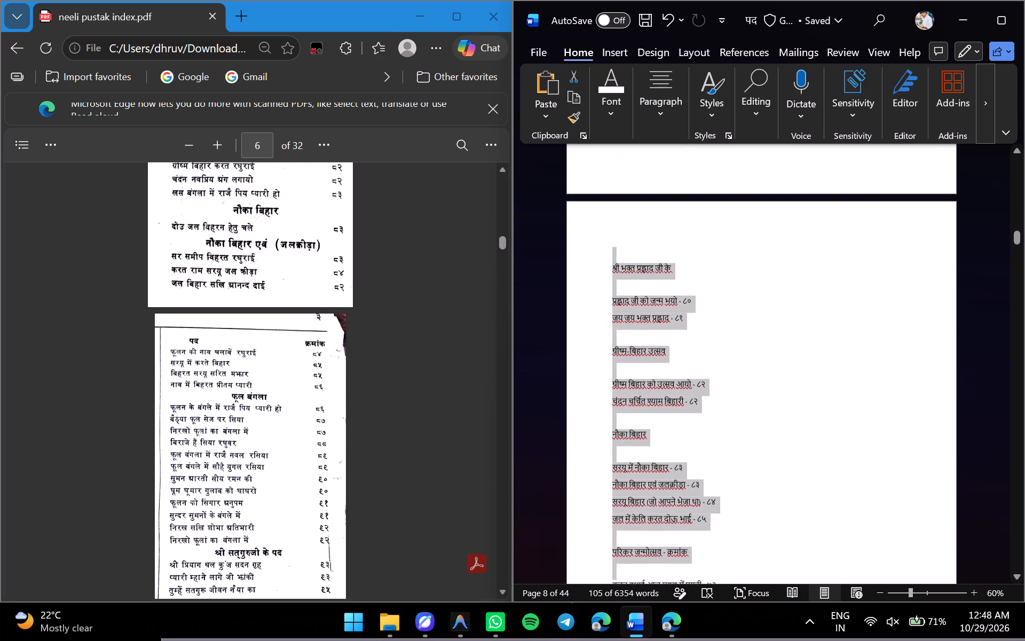
key(ctrl+shift+Down)
key(ctrl+shift+Down)
key(ctrl+shift+Down)
key(ctrl+shift+Down)
key(ctrl+shift+Down)
key(ctrl+shift+Down)
key(ctrl+shift+Down)
key(ctrl+shift+Down)
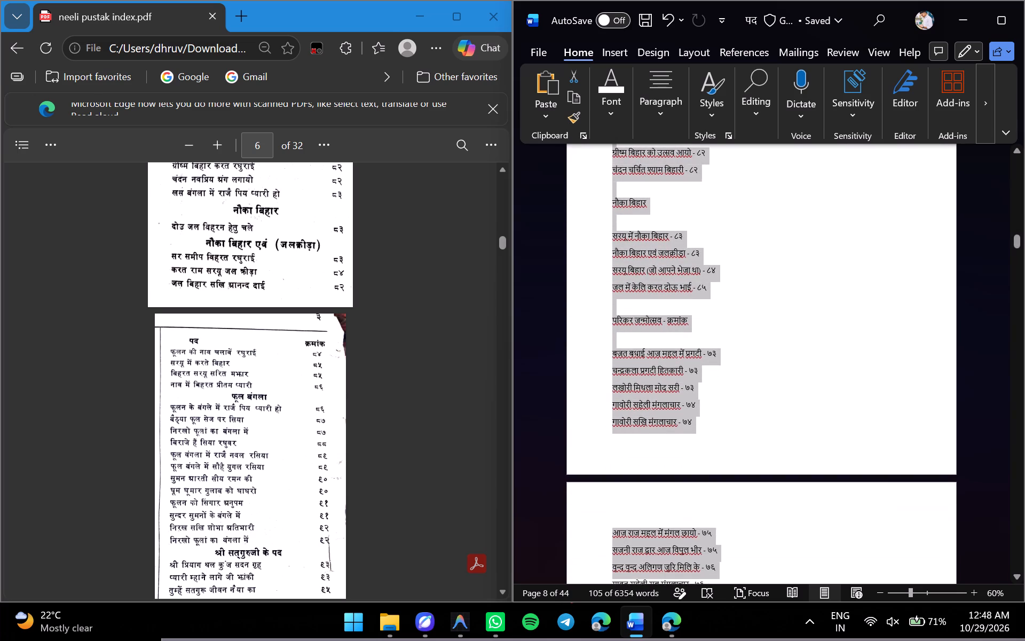
key(ctrl+shift+Down)
key(ctrl+shift+Down)
key(ctrl+shift+Down)
key(ctrl+shift+Down)
key(ctrl+shift+Down)
key(ctrl+shift+Down)
key(ctrl+shift+Down)
key(ctrl+shift+Down)
key(ctrl+shift+Down)
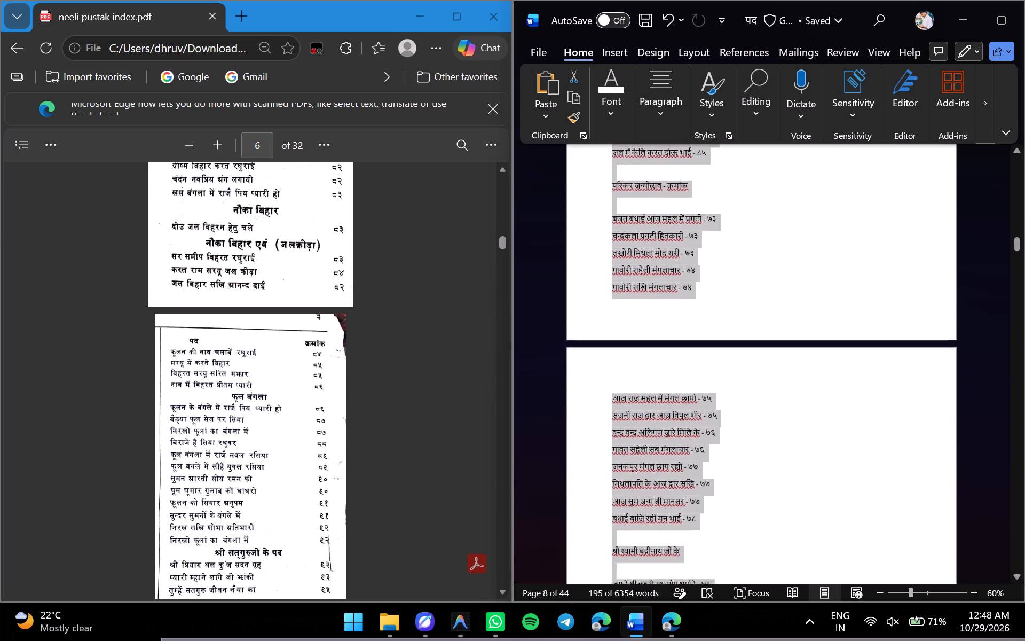
key(ctrl+shift+Down)
key(ctrl+shift+Down)
key(ctrl+shift+Down)
key(ctrl+shift+Down)
key(ctrl+shift+Down)
key(ctrl+shift+Down)
key(ctrl+shift+Down)
key(ctrl+shift+Down)
key(ctrl+shift+Down)
key(ctrl+shift+Down)
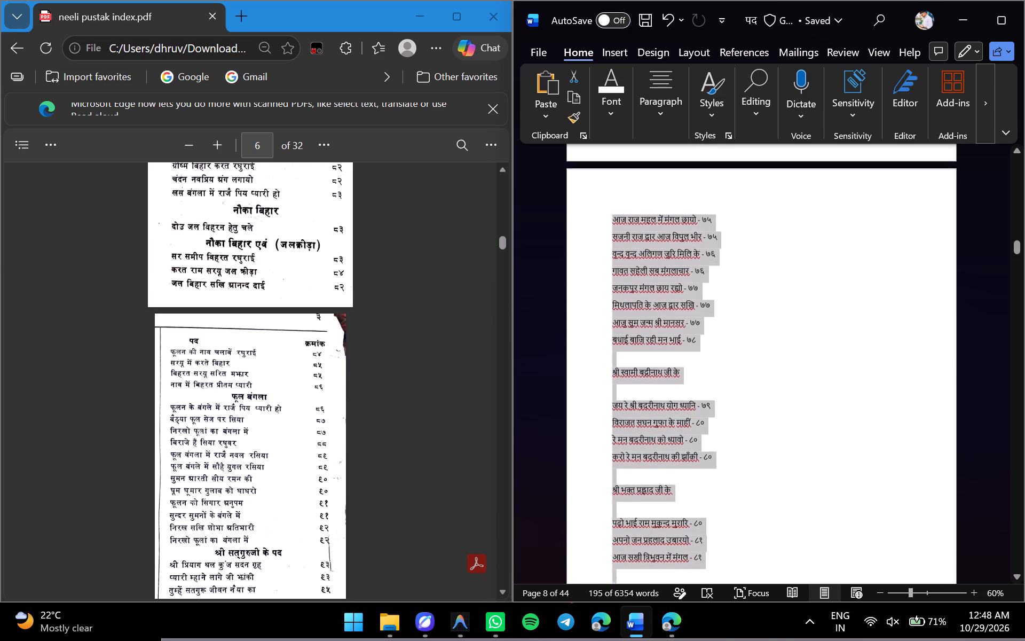
key(ctrl+shift+Down)
key(ctrl+shift+Down)
key(ctrl+shift+Down)
key(ctrl+shift+Down)
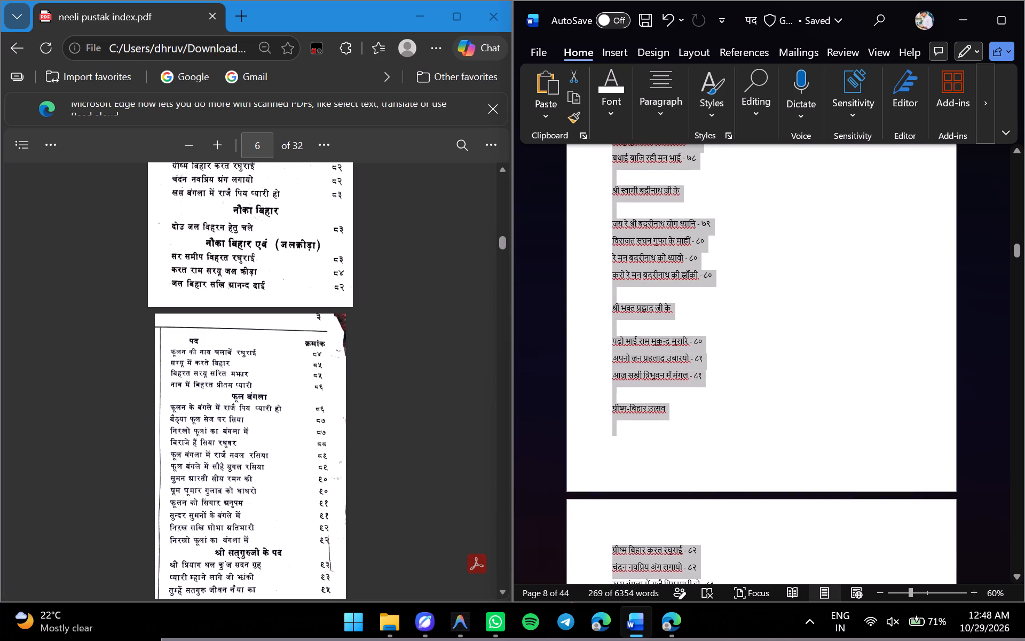
key(ctrl+shift+Down)
key(ctrl+shift+Down)
key(ctrl+shift+Down)
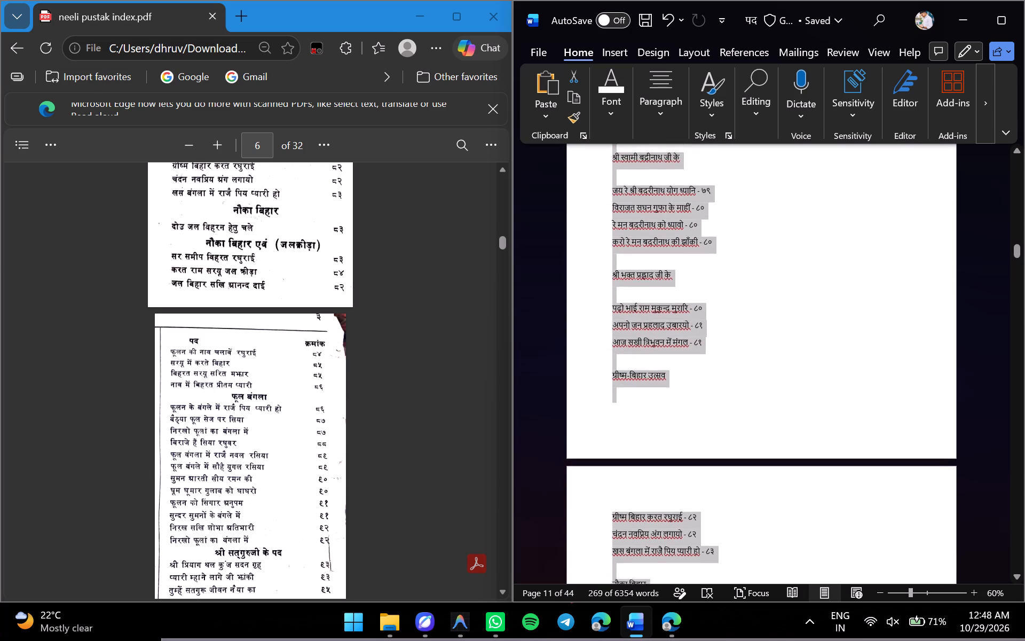
key(ctrl+shift+Down)
key(ctrl+shift+Down)
key(ctrl+shift+Down)
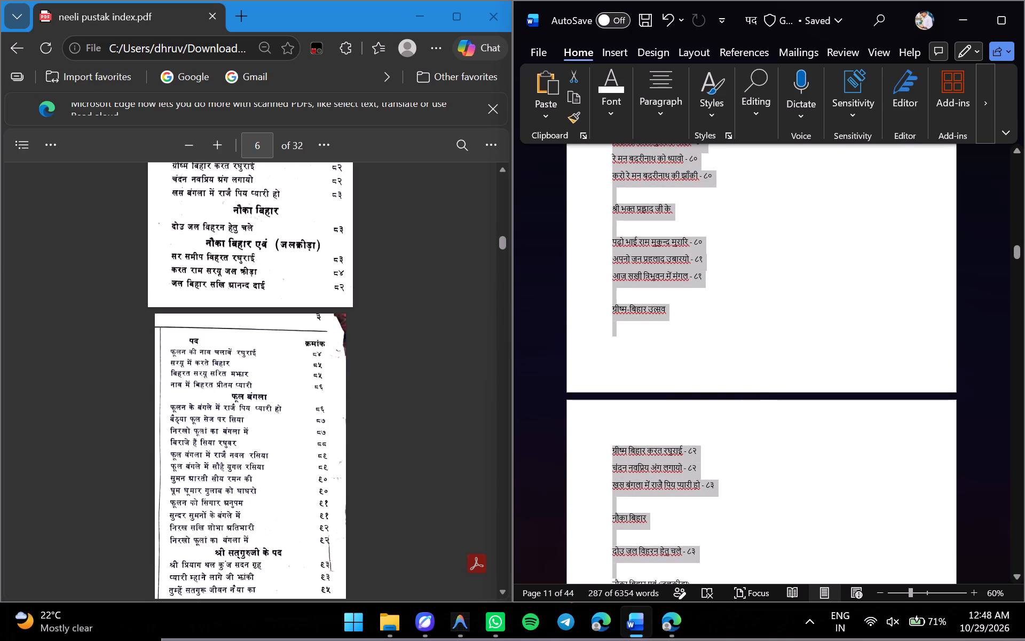
key(ctrl+shift+Down)
key(ctrl+shift+Down)
key(ctrl+shift+Down)
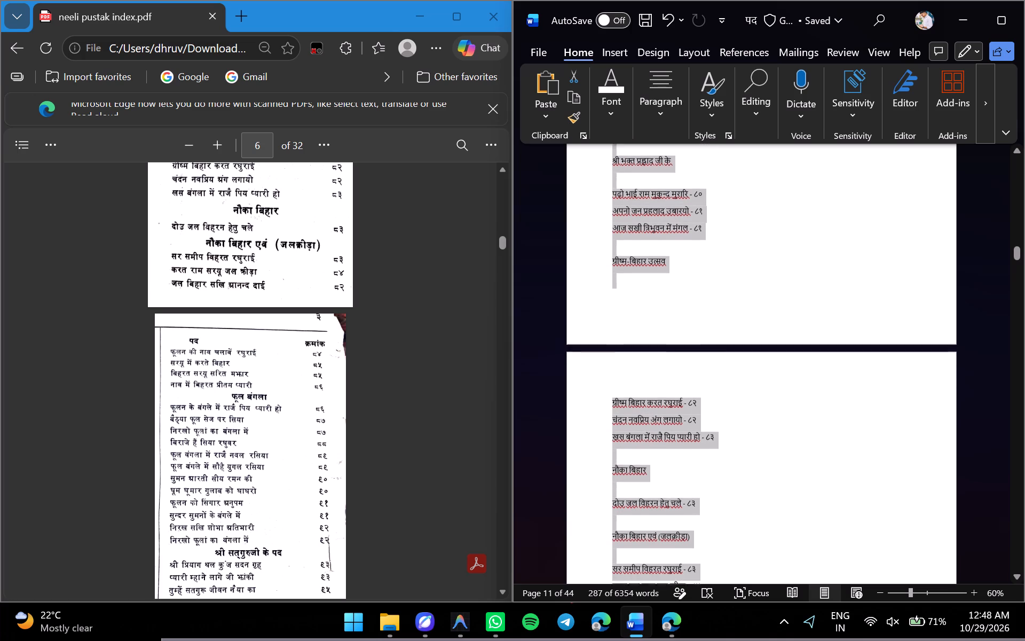
key(ctrl+shift+Down)
key(ctrl+shift+Down)
key(ctrl+shift+Down)
key(ctrl+shift+Down)
key(ctrl+shift+Down)
key(ctrl+shift+Down)
key(ctrl+shift+Down)
key(ctrl+shift+Down)
key(ctrl+shift+Down)
key(ctrl+shift+Down)
key(ctrl+shift+Down)
key(ctrl+shift+Down)
key(ctrl+shift+Down)
key(ctrl+shift+Down)
key(ctrl+shift+Down)
key(ctrl+shift+Down)
key(ctrl+shift+Down)
key(ctrl+shift+Down)
key(ctrl+shift+Down)
key(ctrl+shift+Down)
key(ctrl+shift+Down)
key(ctrl+shift+Down)
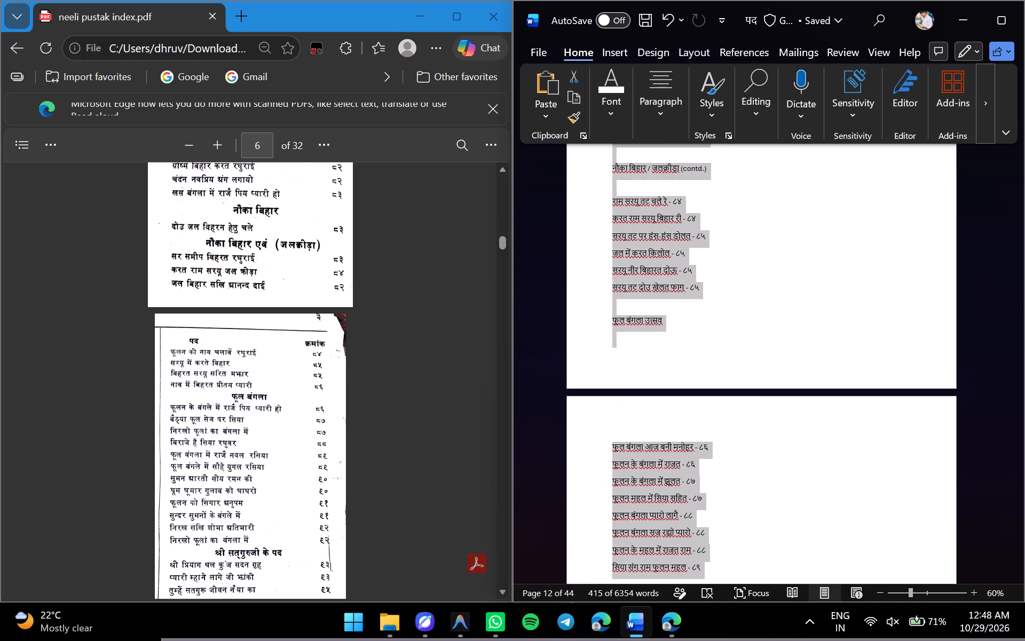
key(ctrl+shift+Down)
key(ctrl+shift+Down)
key(ctrl+shift+Down)
key(ctrl+shift+Down)
key(ctrl+shift+Down)
key(ctrl+shift+Down)
key(ctrl+shift+Down)
key(ctrl+shift+Down)
key(ctrl+shift+Down)
key(ctrl+shift+Down)
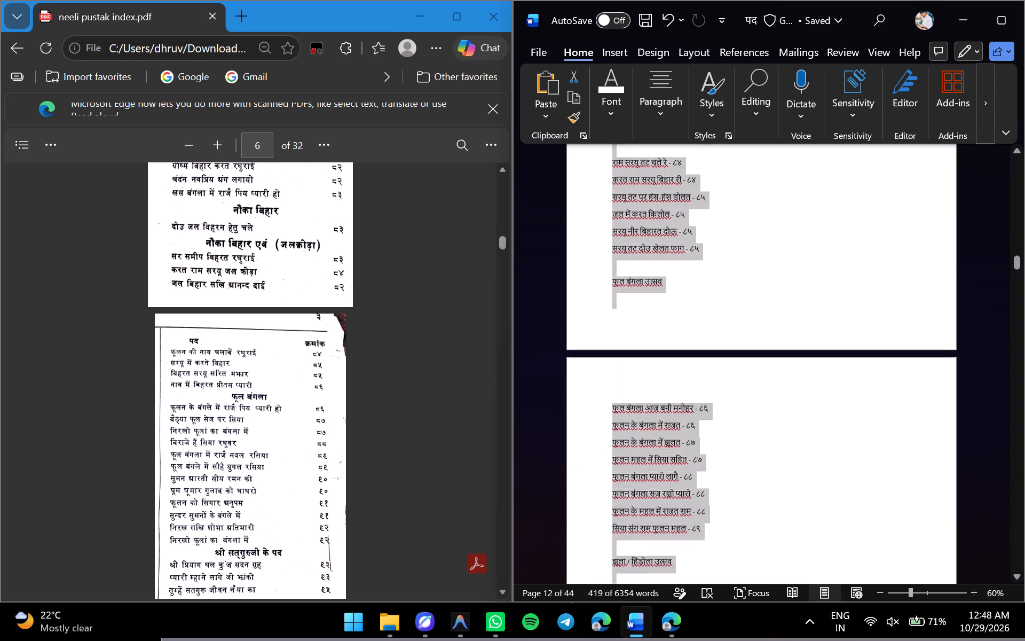
key(ctrl+shift+Up)
key(ctrl+shift+Up)
key(ctrl+shift+Up)
key(ctrl+shift+Up)
key(ctrl+shift+Up)
key(ctrl+shift+Up)
key(ctrl+shift+Up)
key(ctrl+shift+Up)
key(ctrl+shift+Up)
key(ctrl+shift+Up)
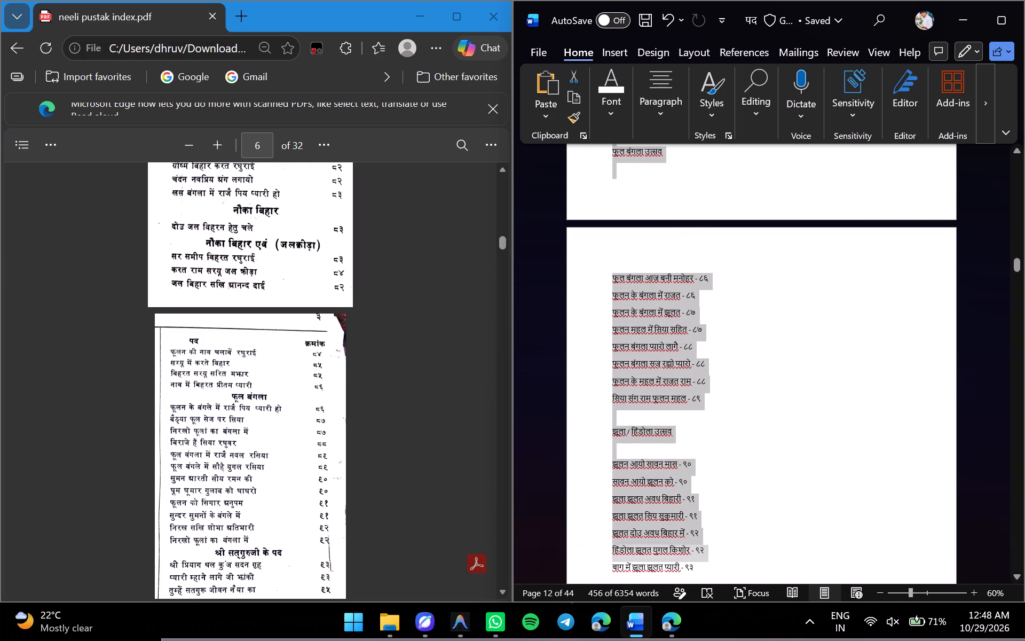
key(ctrl+shift+Up)
key(ctrl+shift+Up)
key(ctrl+shift+Up)
key(ctrl+shift+Up)
key(ctrl+shift+Up)
key(ctrl+shift+Up)
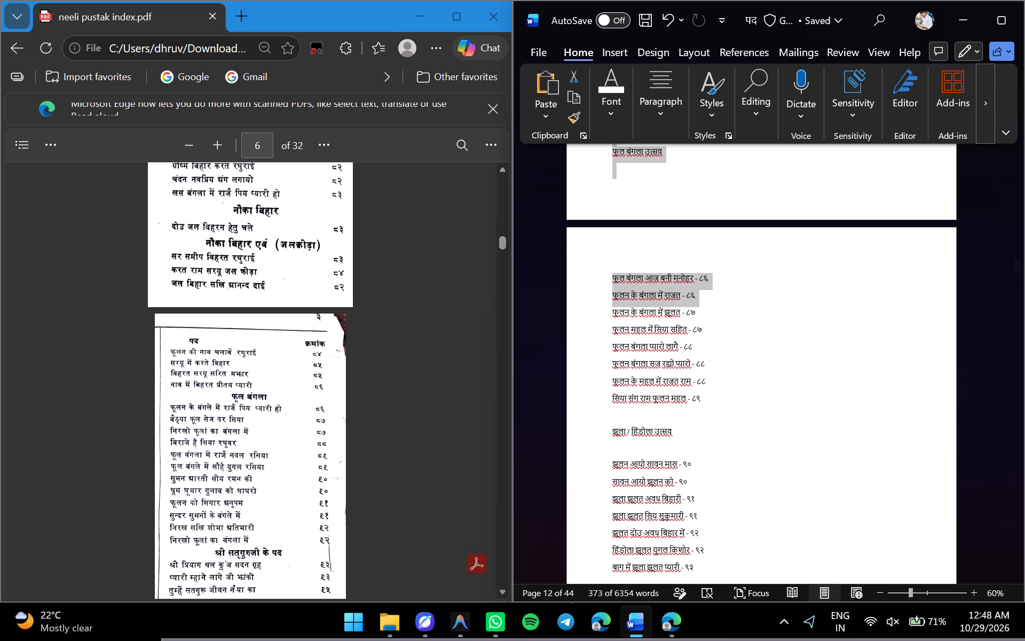
key(ctrl+shift+Up)
key(ctrl+shift+Up)
key(ctrl+shift+Up)
key(ctrl+shift+Up)
key(ctrl+shift+Up)
key(ctrl+shift+Up)
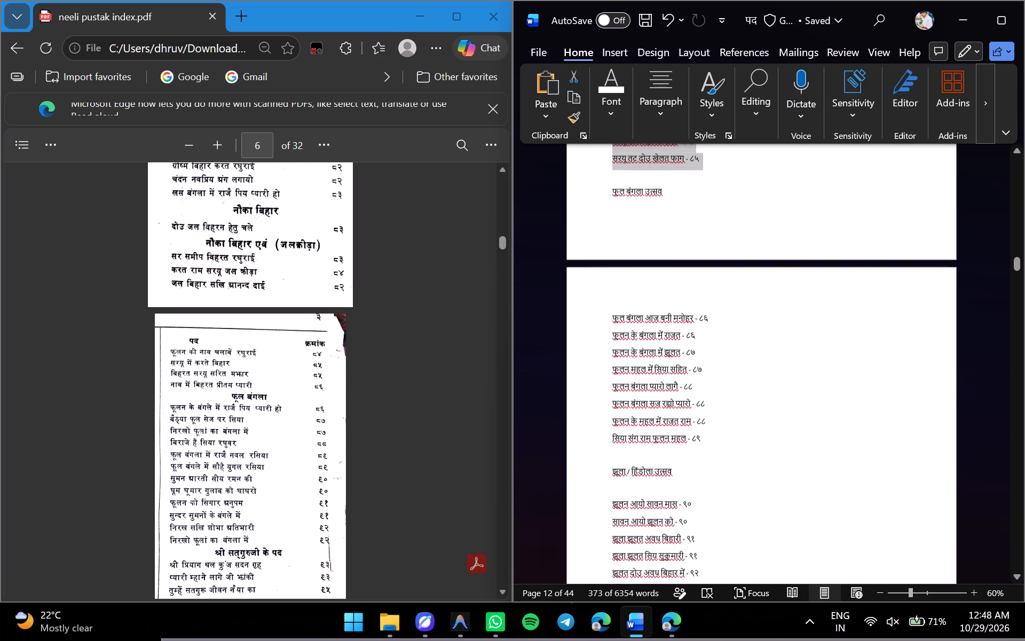
key(ctrl+shift+Up)
key(ctrl+shift+Up)
key(ctrl+shift+Up)
key(ctrl+shift+Up)
key(ctrl+shift+Up)
key(ctrl+shift+Up)
key(ctrl+shift+Up)
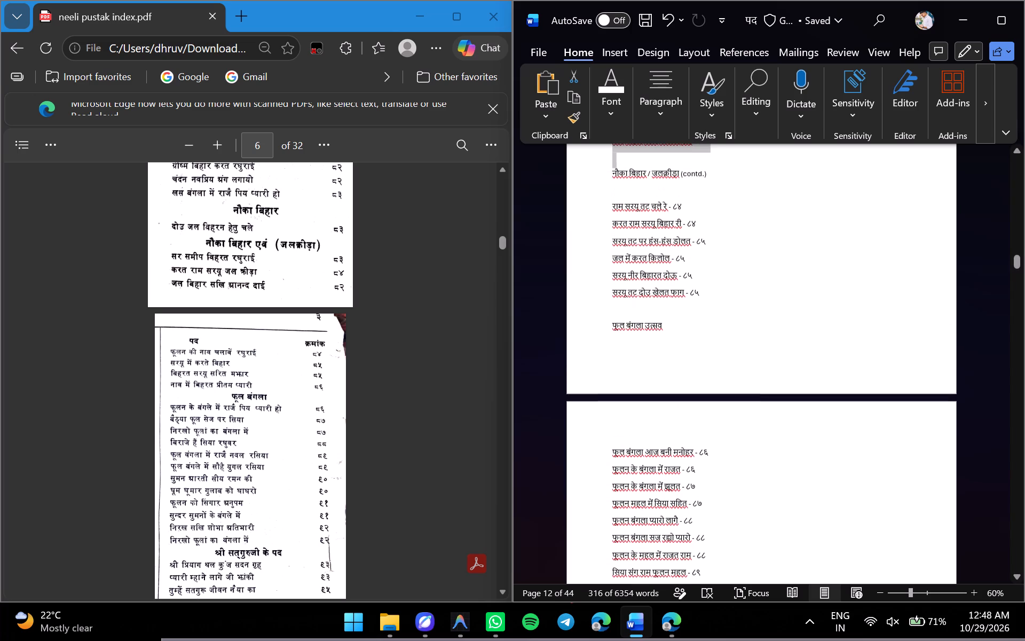
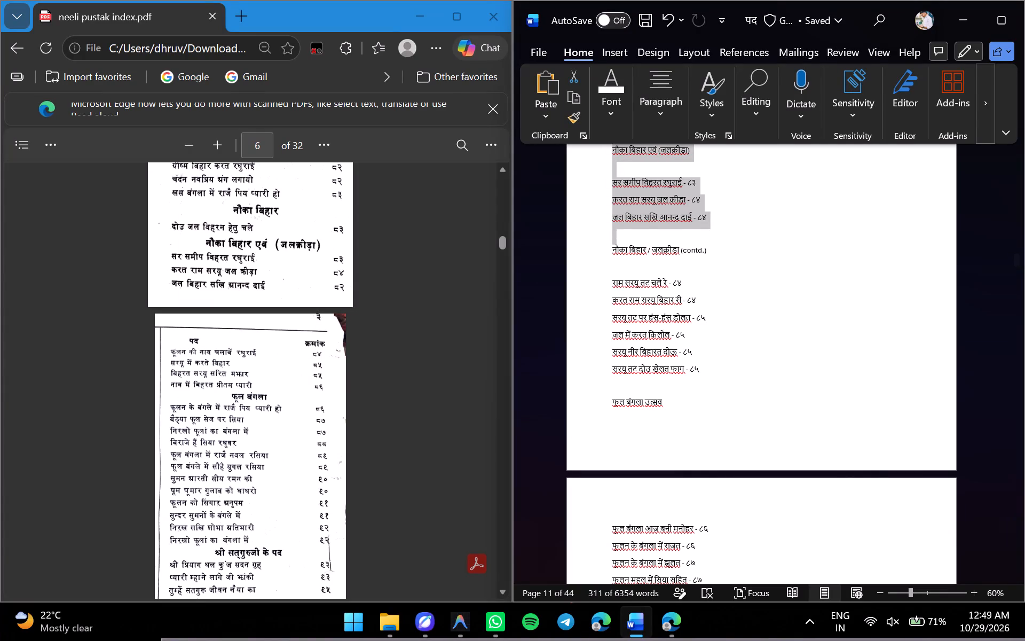
Cut the selected repeated block and insert a blank line before the नौका बिहार / जलक्रीड़ा (contd.) heading.
scroll(327, 412, up, 1)
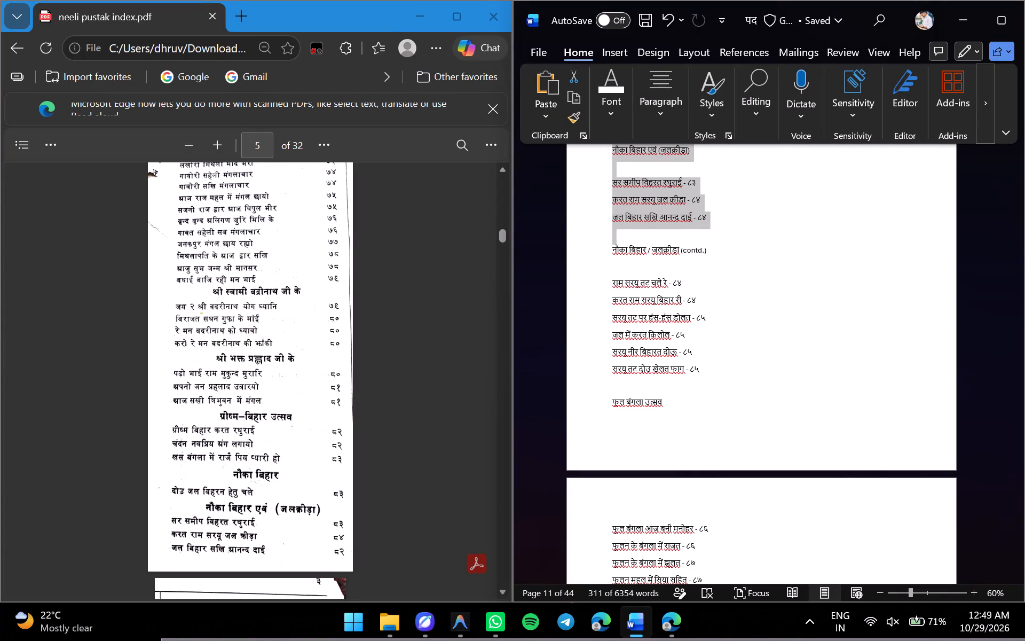
scroll(704, 350, up, 1)
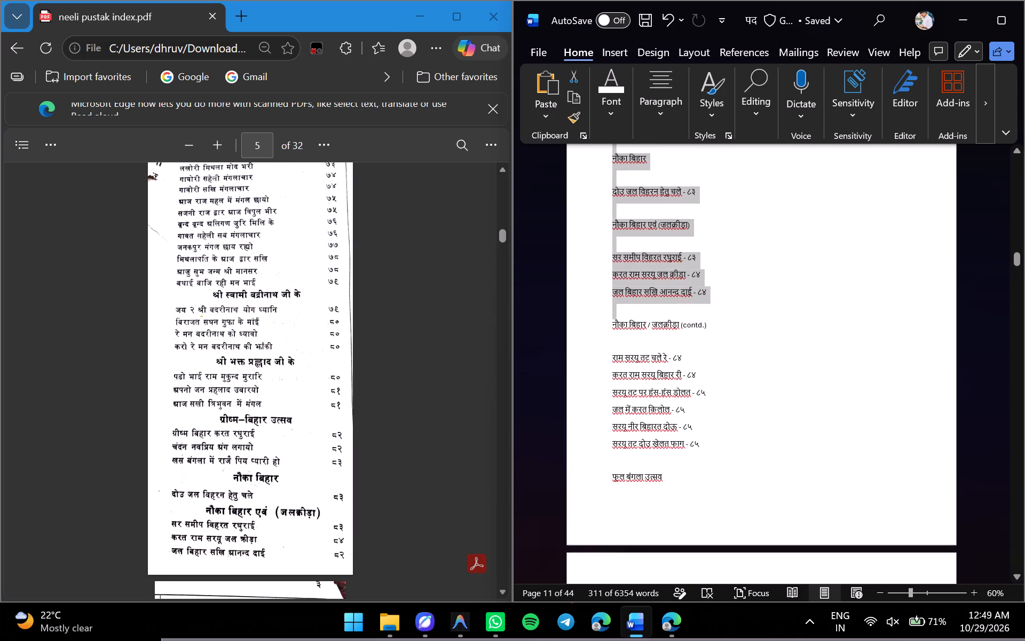
scroll(704, 350, up, 1)
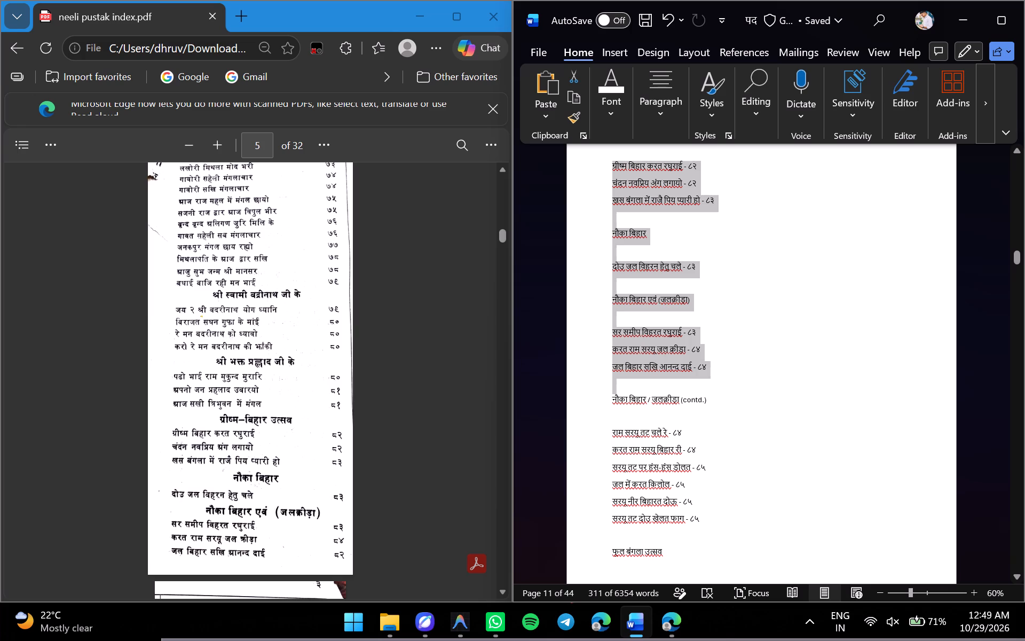
scroll(281, 487, down, 1)
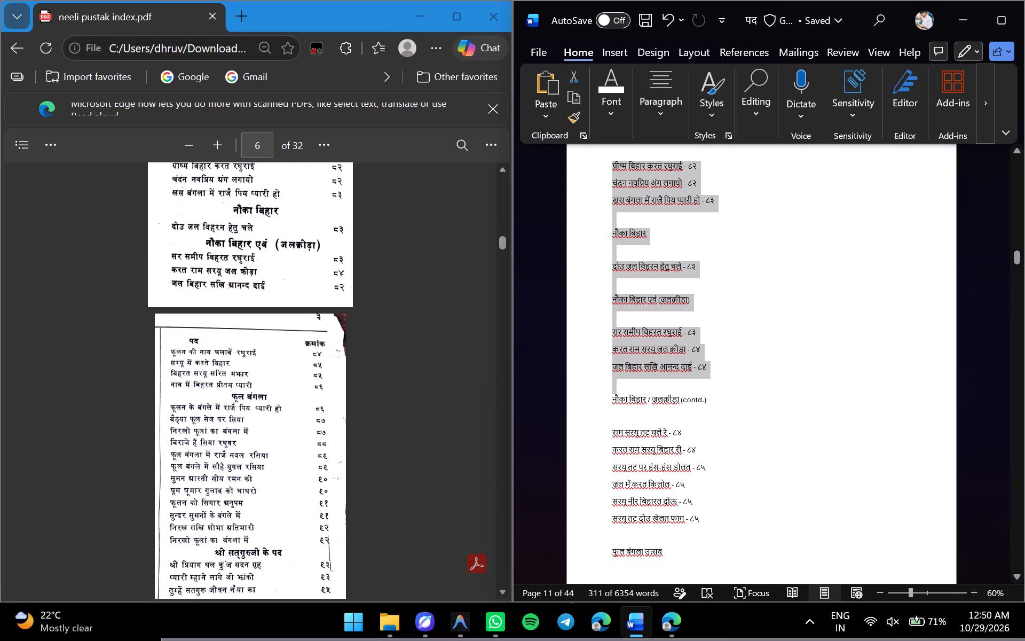
key(ctrl+x)
scroll(706, 423, up, 3)
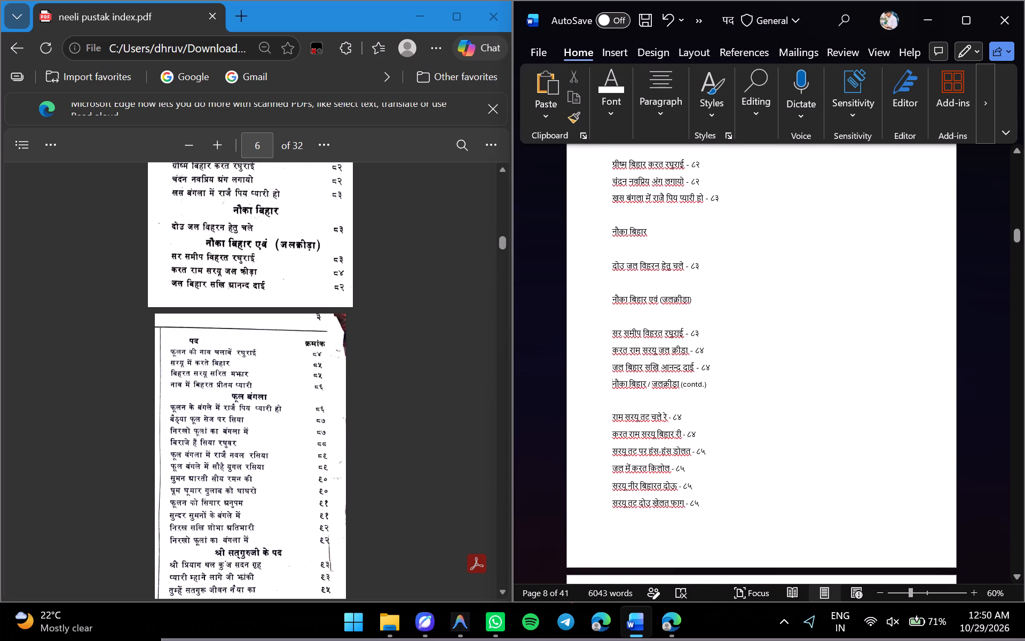
key(Return)
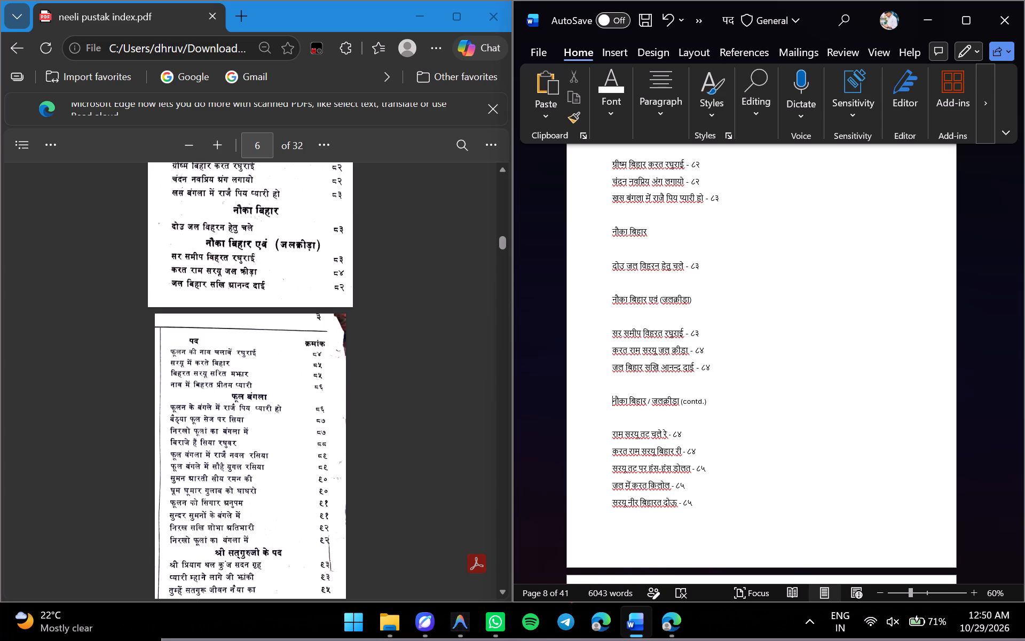
Delete the नौका बिहार / जलक्रीड़ा (contd.) section, from its heading through सरयू तट दोउ खेलत फाग - ८५, up to the फूल बंगला उत्सव heading.
key(ctrl+shift+Down)
key(ctrl+shift+Down)
key(ctrl+shift+Down)
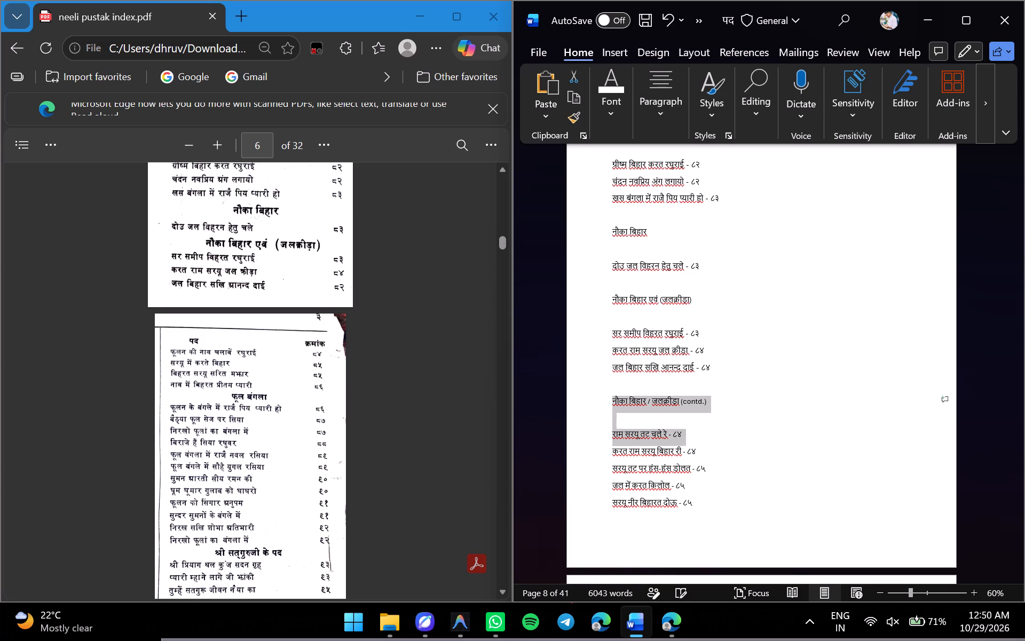
key(ctrl+shift+Down)
key(ctrl+shift+Down)
key(ctrl+shift+Down)
key(ctrl+shift+Down)
key(ctrl+shift+Down)
key(ctrl+shift+Down)
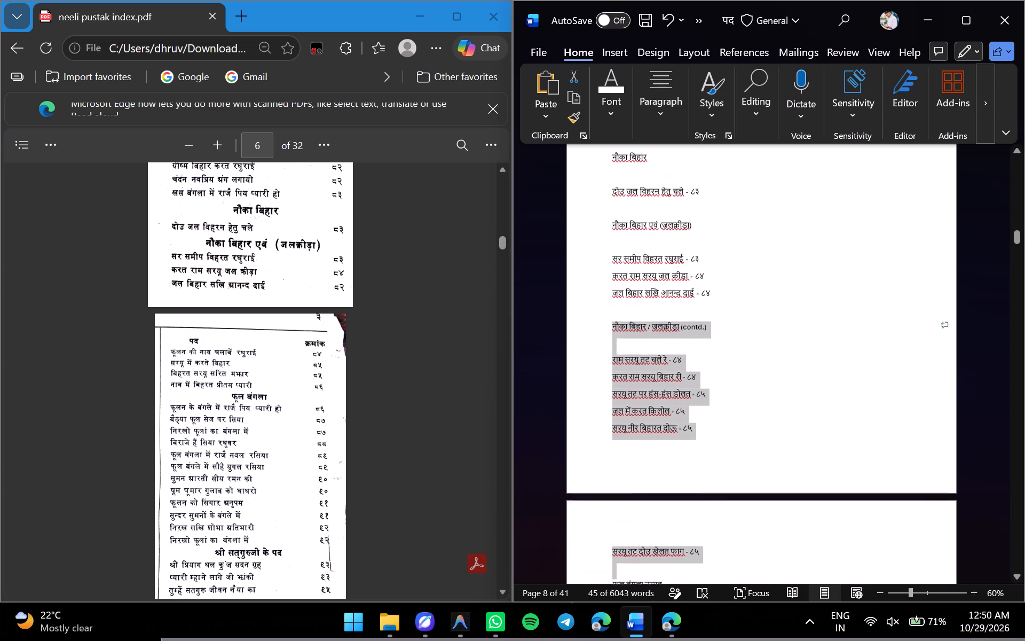
key(ctrl+shift+Down)
key(ctrl+shift+Down)
key(ctrl+shift+Down)
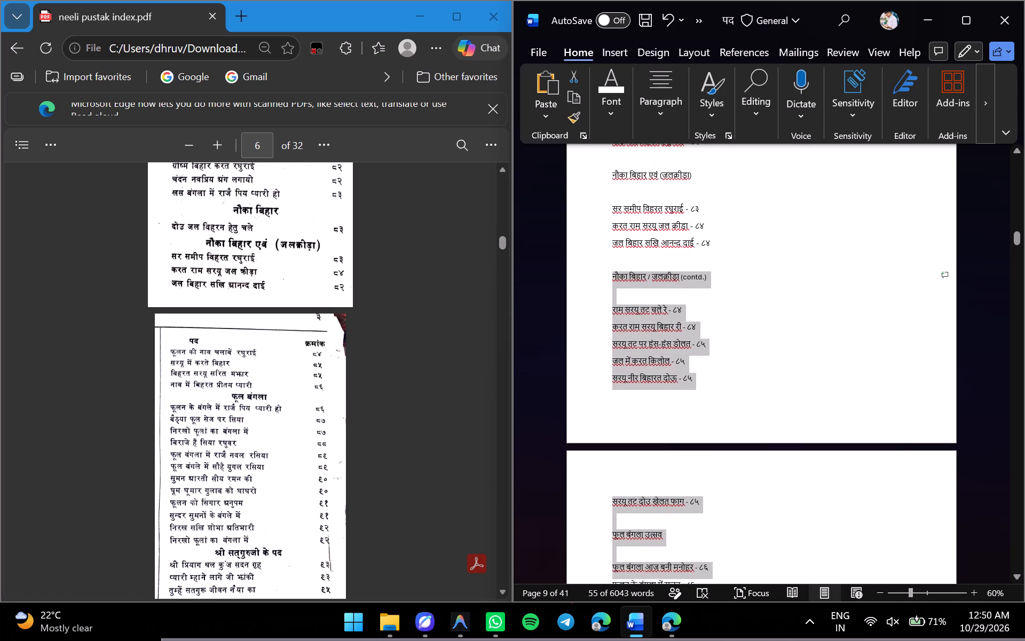
key(ctrl+shift+Up)
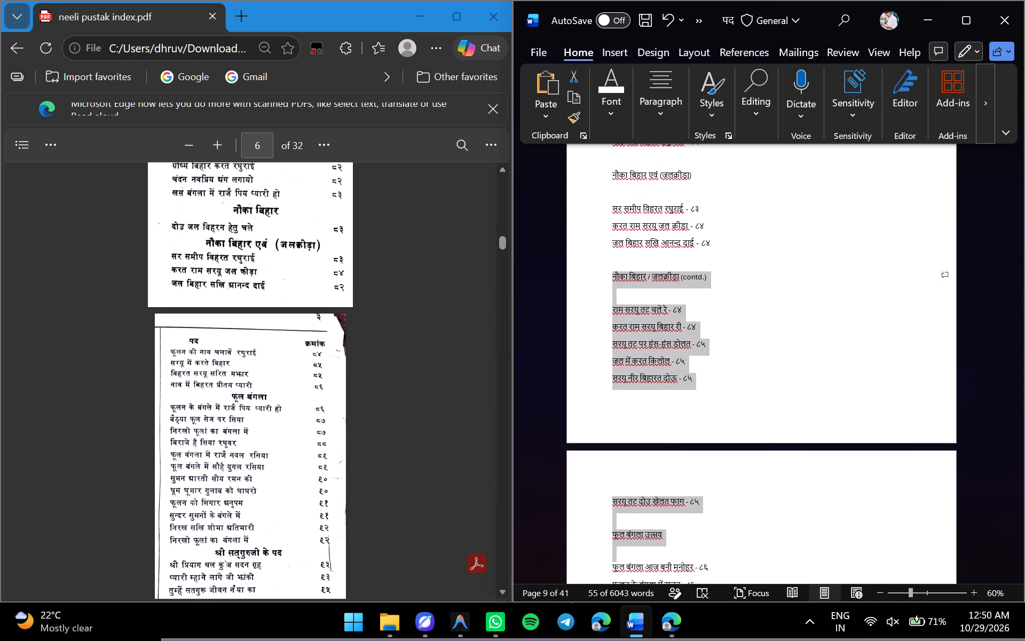
key(ctrl+shift+Up)
key(ctrl+shift+Up)
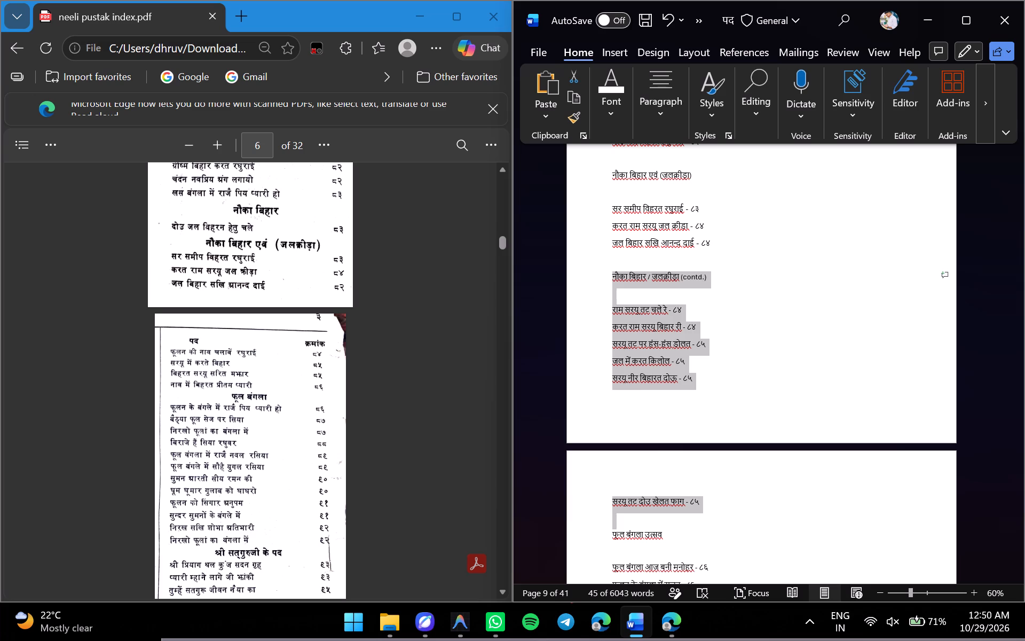
key(BackSpace)
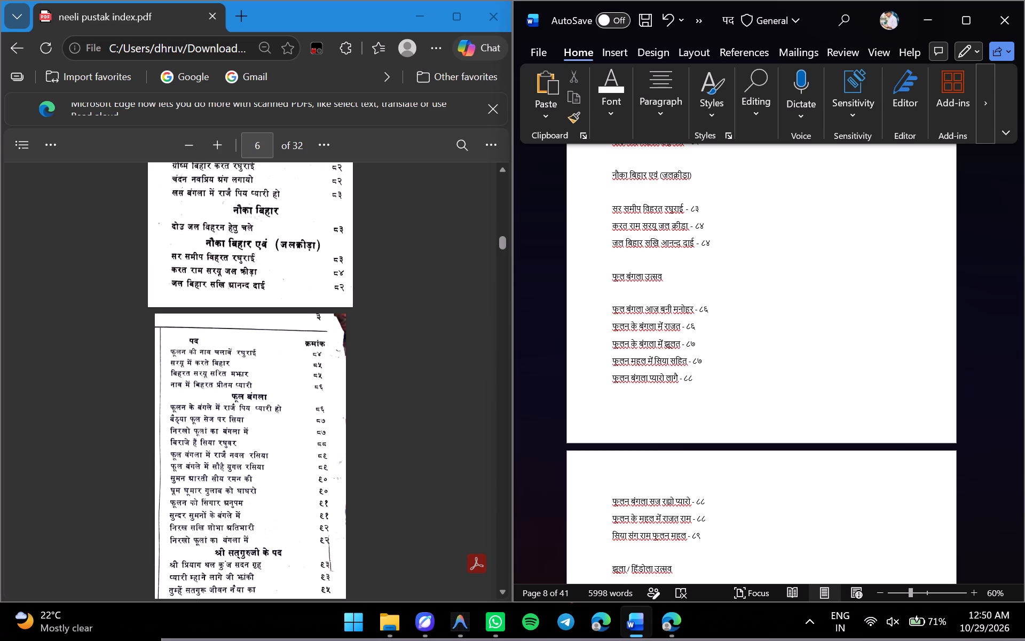
Place the cursor after फूलन बंगला प्यारो लागै - ८८ and save the पद document.
click(727, 387)
key(ctrl+s)
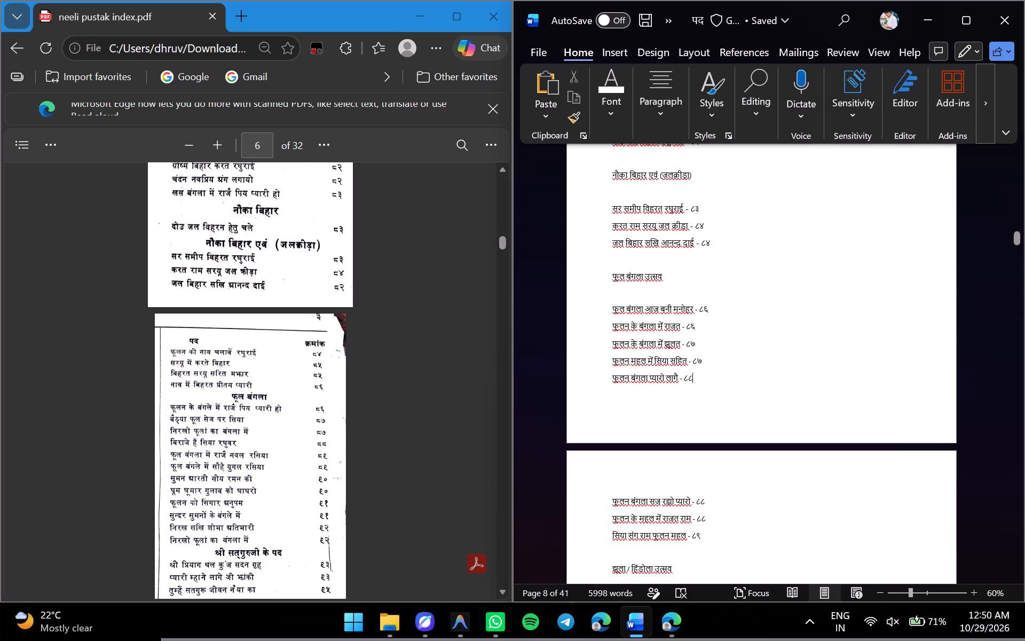
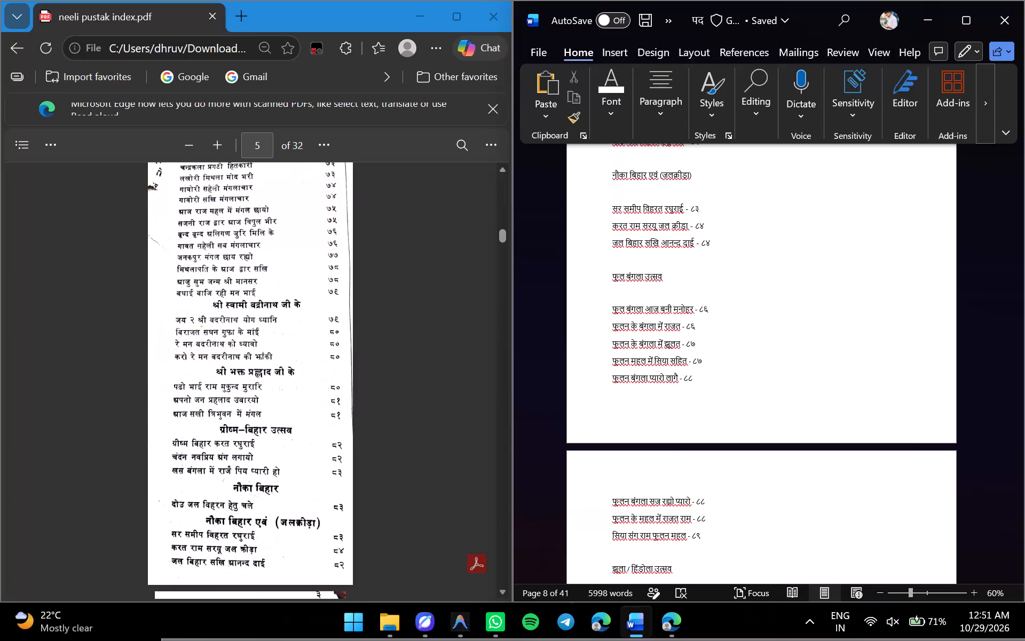
Check the scanned index's नौका बिहार continuation and फूल बंगला entries against the corresponding entries in the पद document.
scroll(312, 399, down, 1)
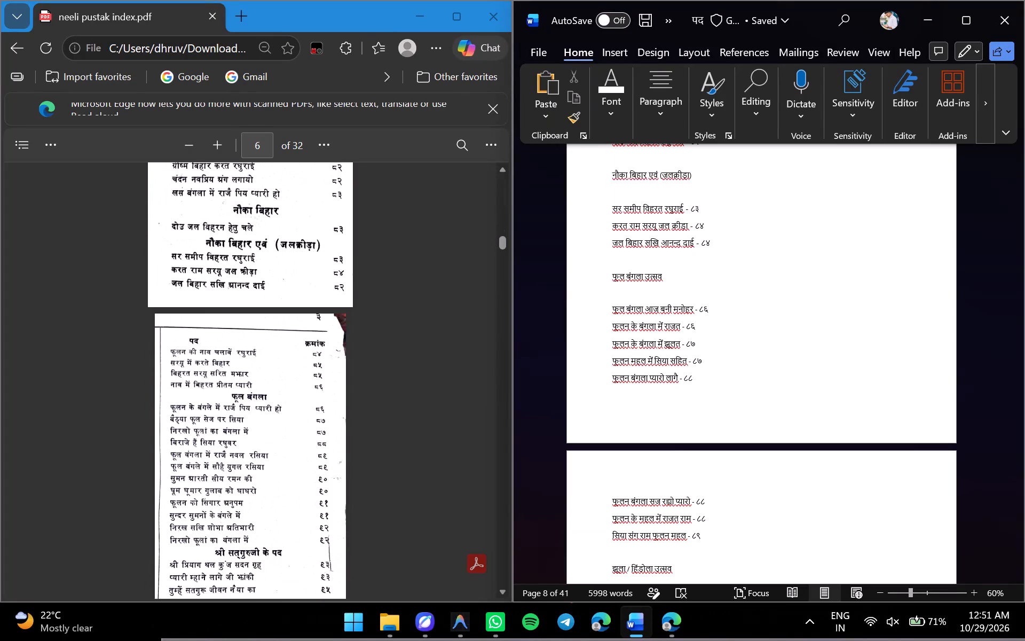
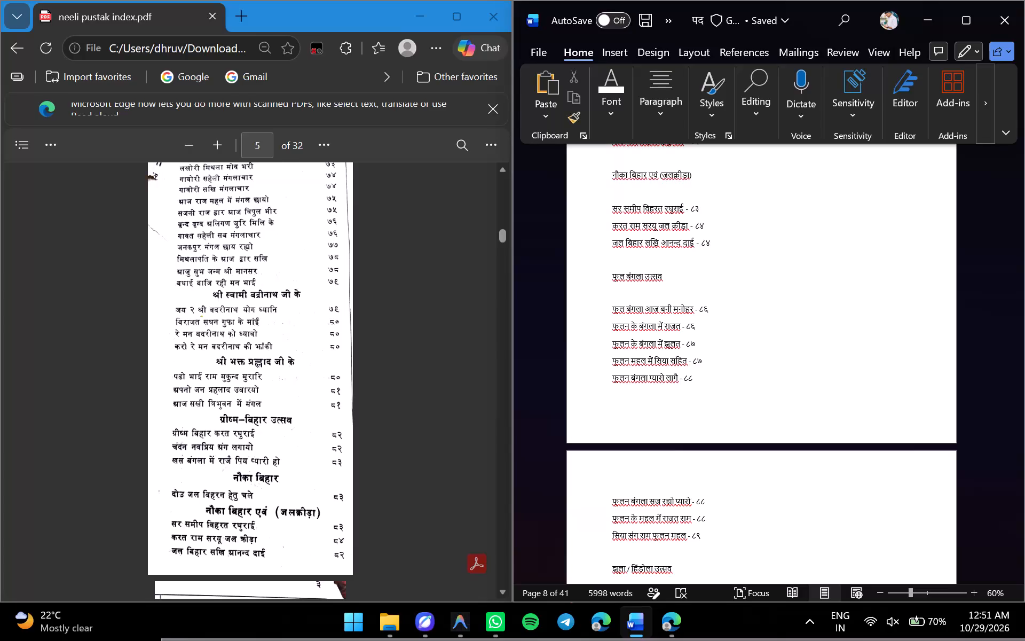
Recheck the scanned index's नौका बिहार, जलक्रीड़ा and फूल बंगला entries against the matching sections of the पद document.
scroll(355, 373, up, 1)
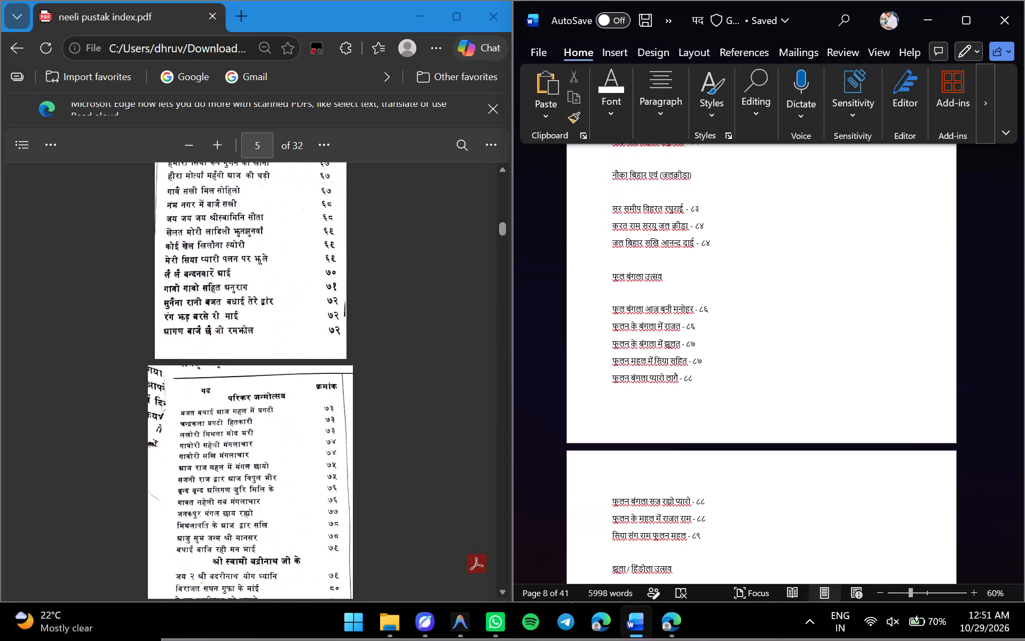
scroll(355, 373, up, 1)
scroll(355, 373, down, 3)
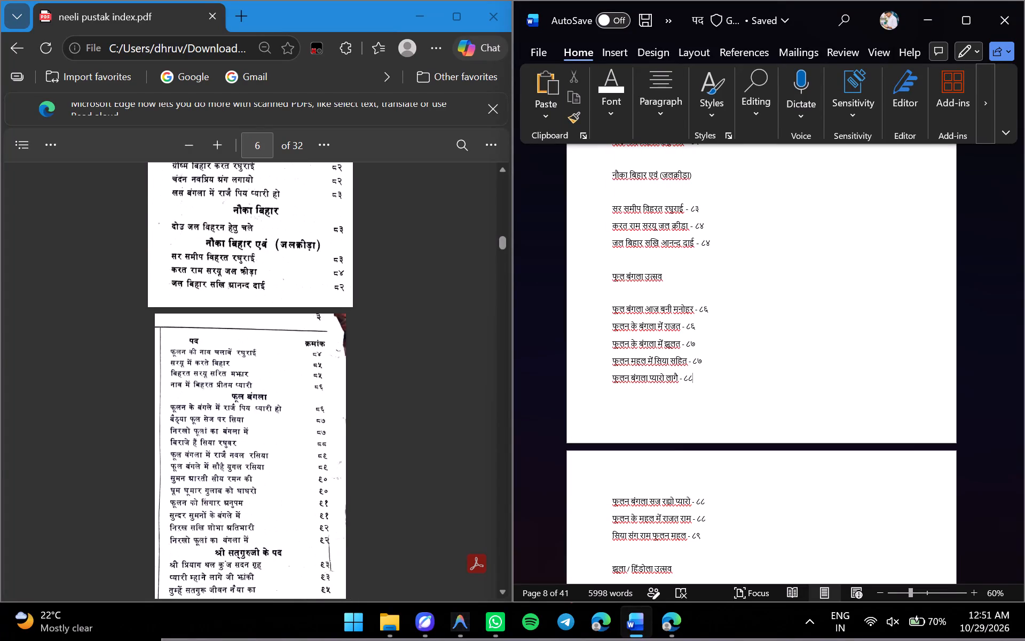
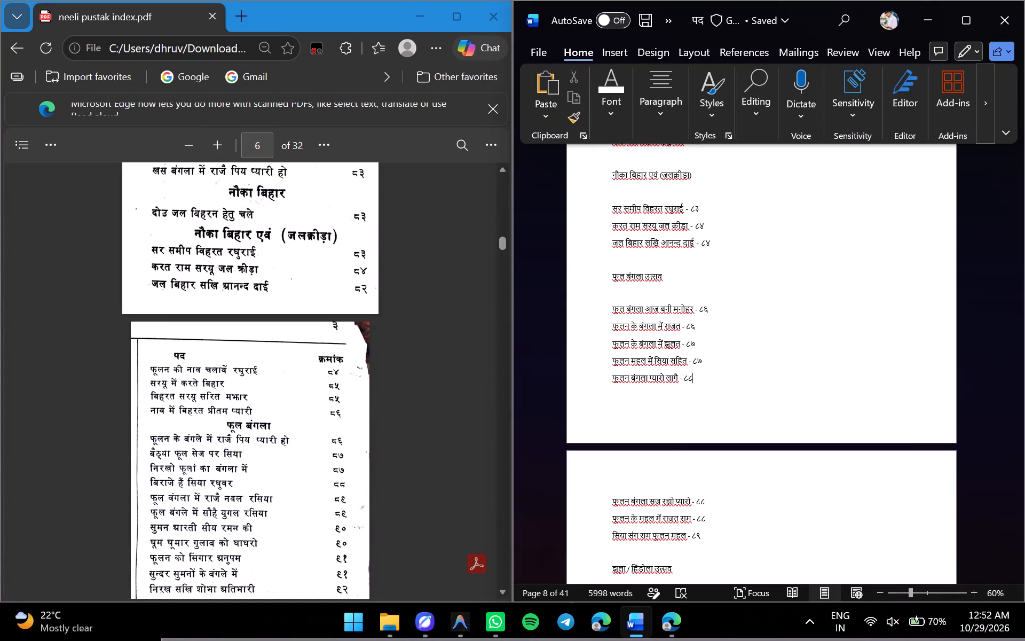
Examine the scanned index's नौका बिहार and जलक्रीड़ा entries again for comparison with the पद document.
scroll(271, 280, up, 2)
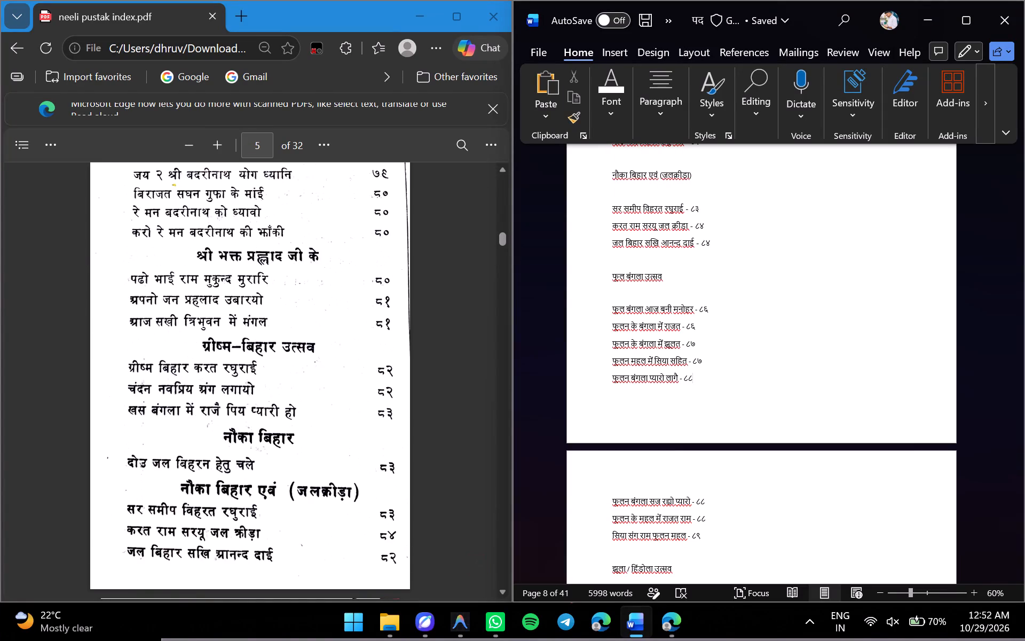
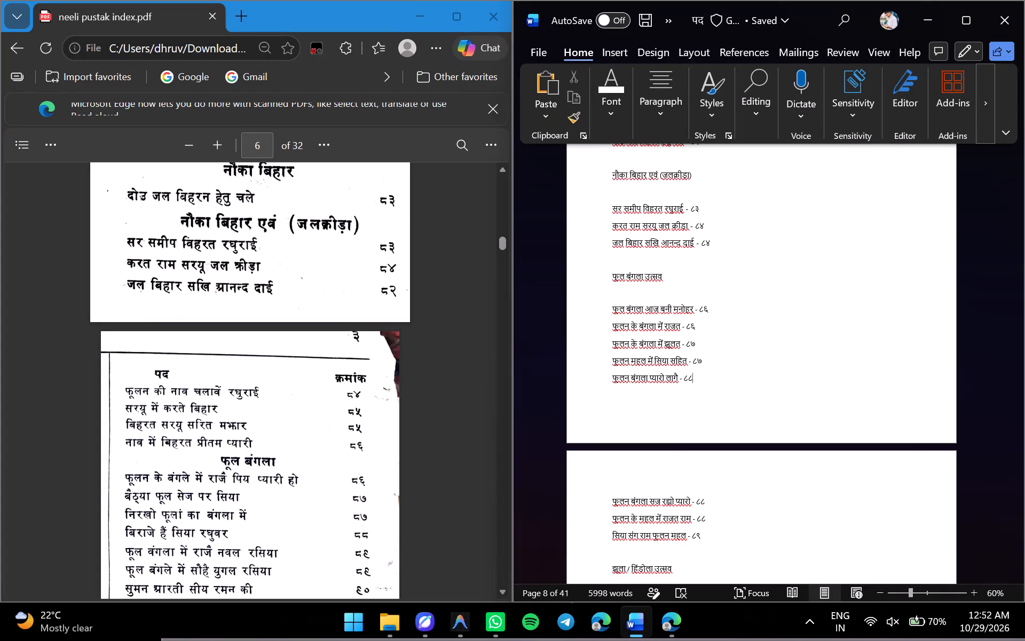
Examine the scanned index's फूल बंगला entries for comparison with the फूल बंगला उत्सव section of the पद document.
scroll(393, 463, down, 1)
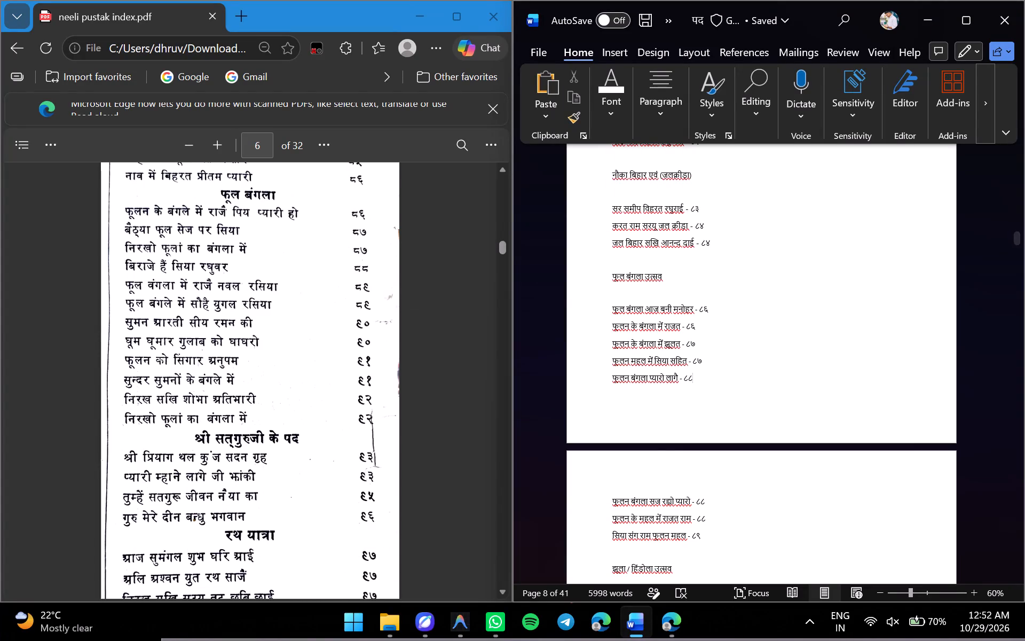
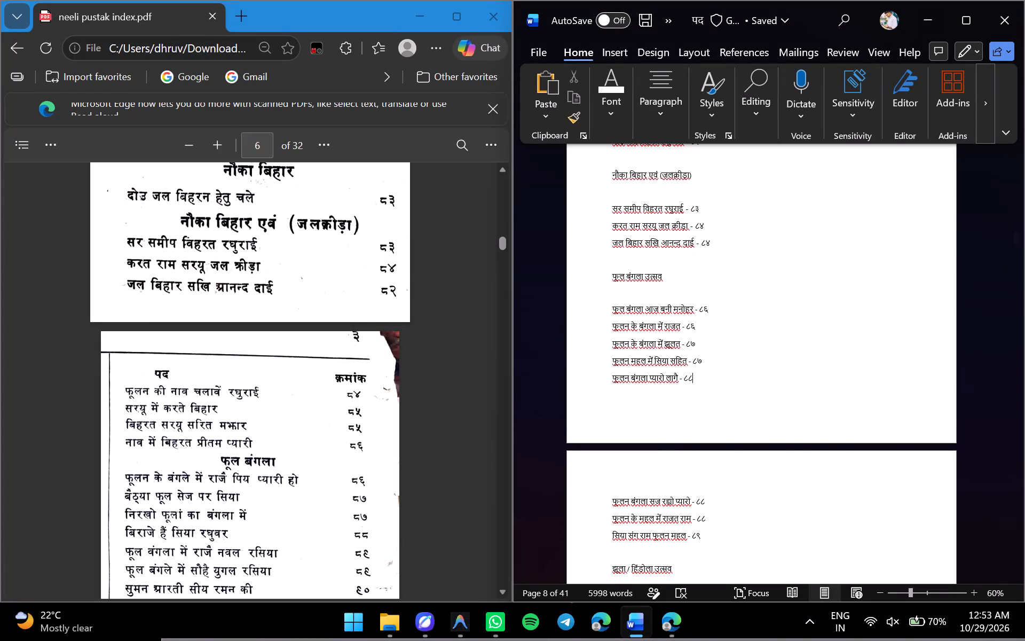
Examine the scanned index from फूल बंगला through श्री सत्गुरुजी के पद, रथ यात्रा and झूला बिहार for comparison with the पद document.
scroll(393, 413, down, 2)
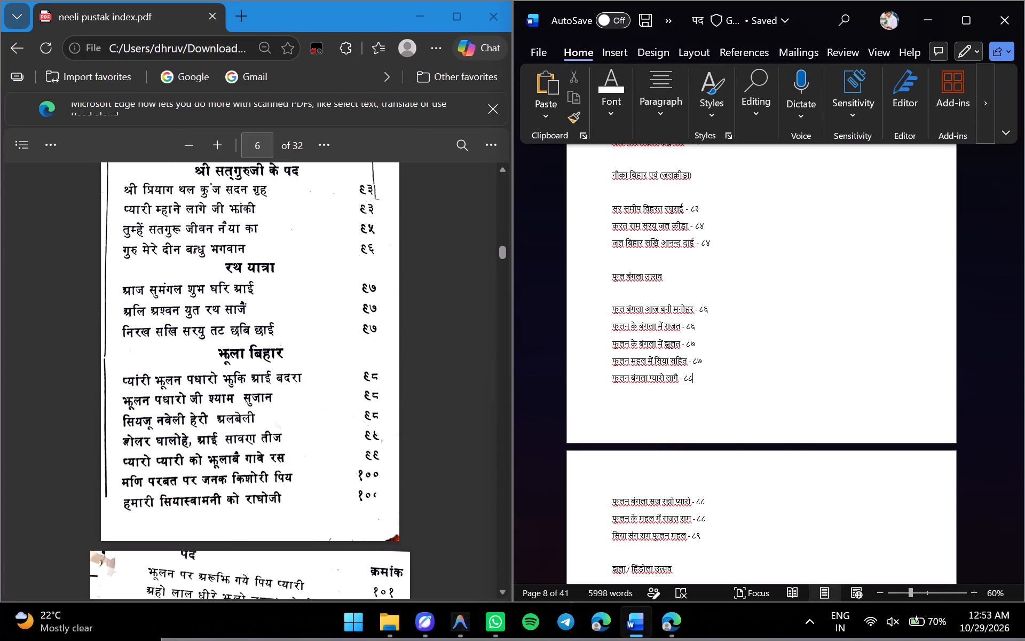
scroll(393, 413, up, 2)
key(alt+Tab)
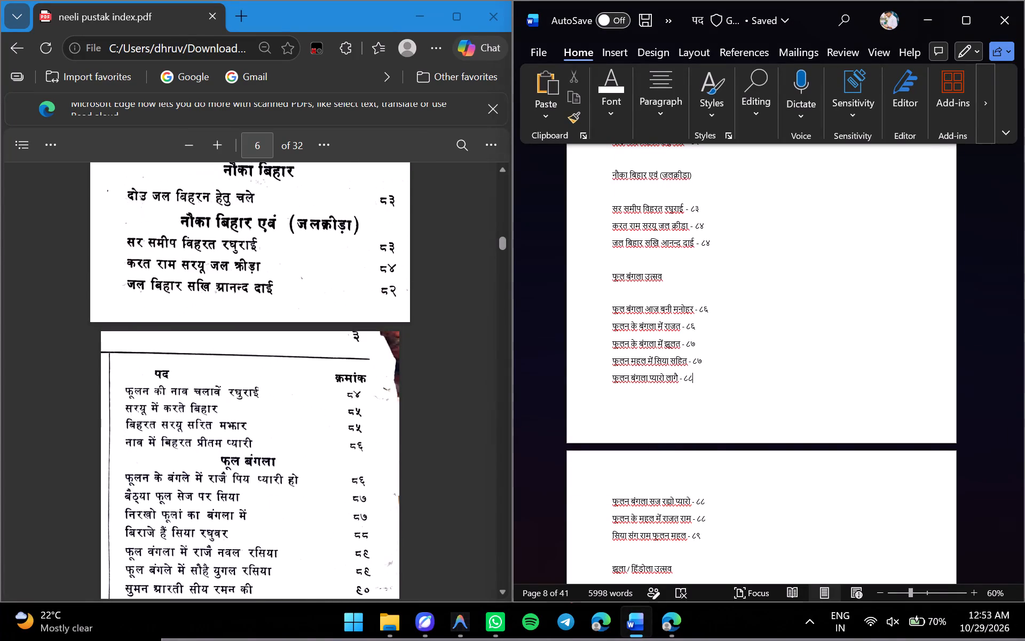
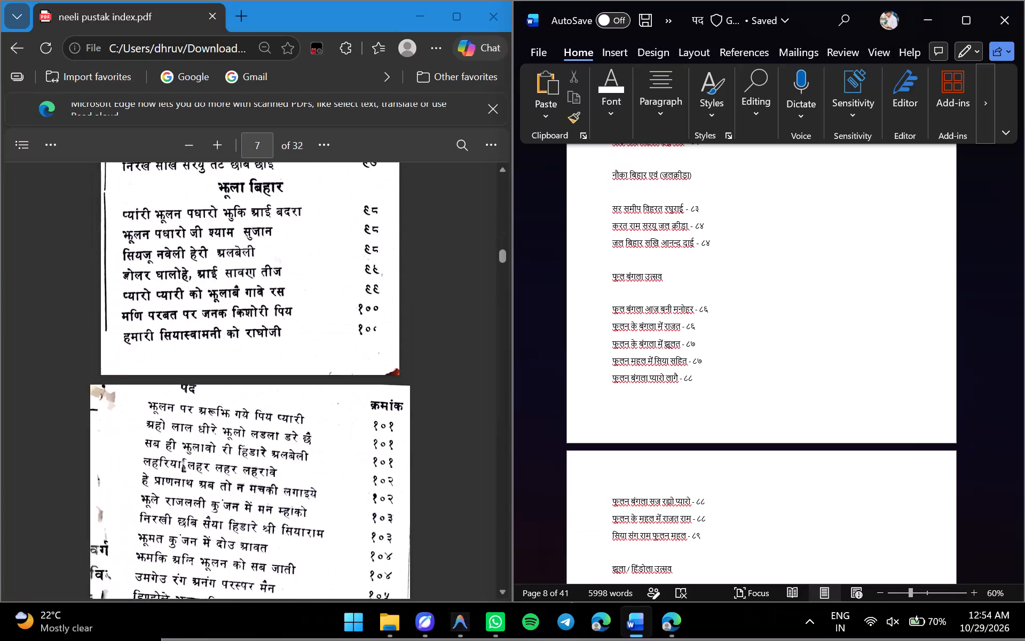
Review the scanned index from its first page through परिकर जन्मोत्सव to the फूल बंगला section against the पद document.
scroll(447, 382, up, 20)
scroll(447, 382, up, 10)
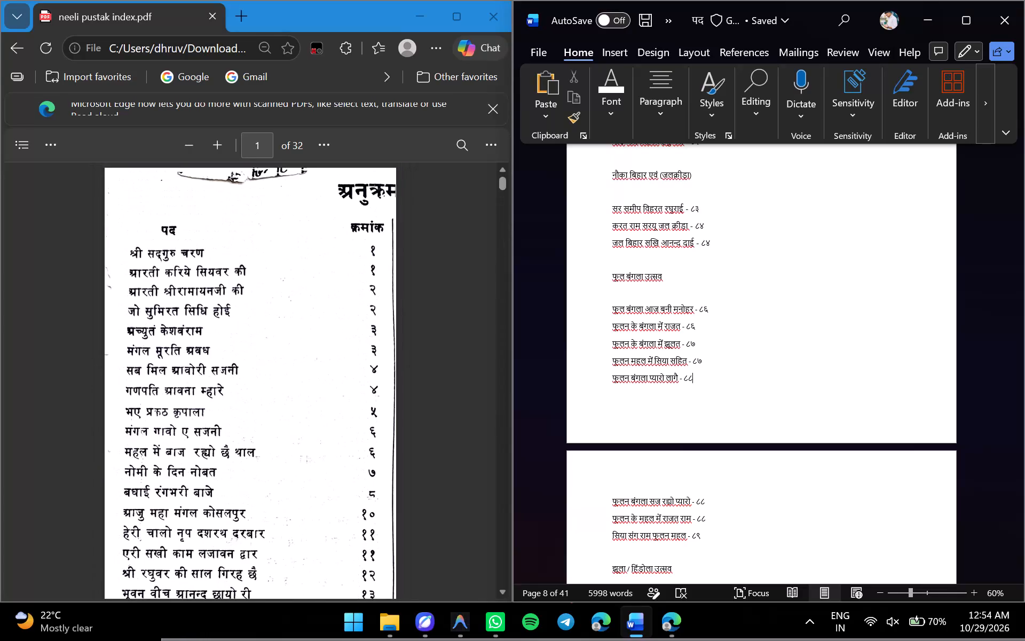
scroll(396, 359, down, 6)
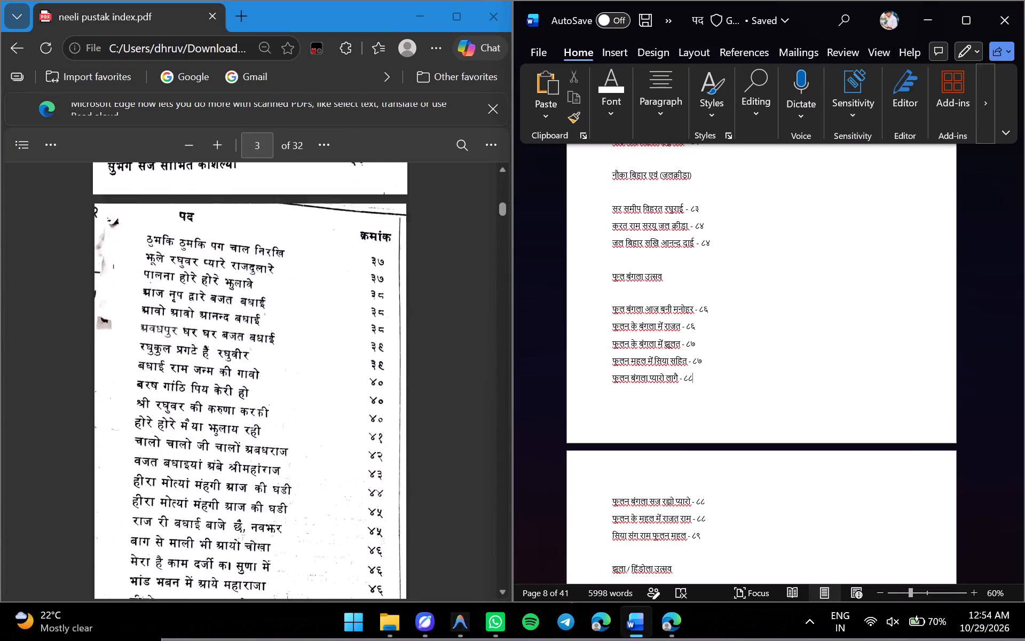
scroll(396, 359, down, 4)
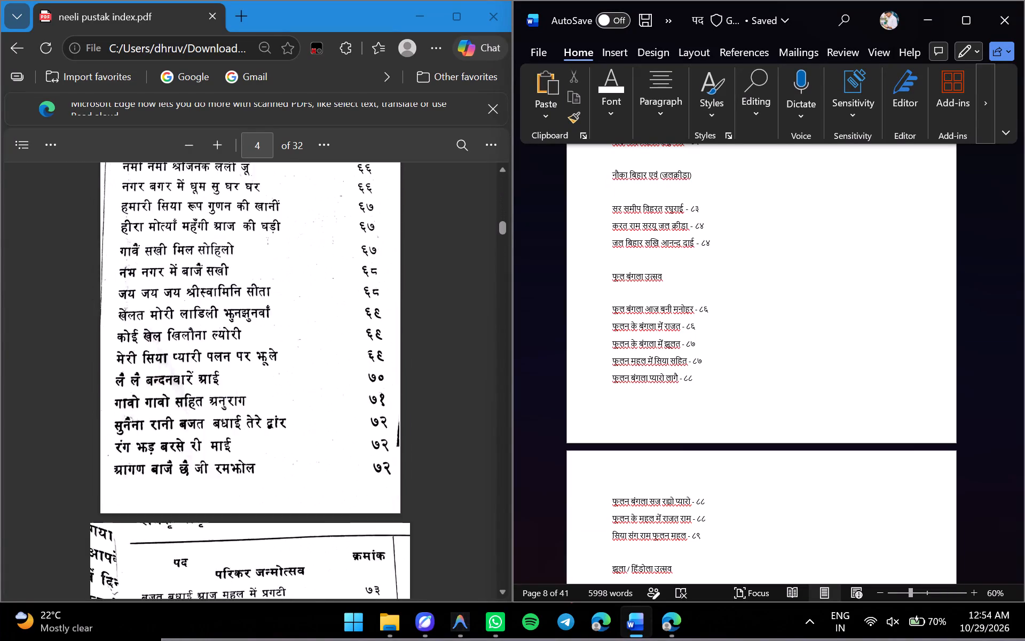
scroll(396, 359, down, 3)
scroll(396, 359, up, 2)
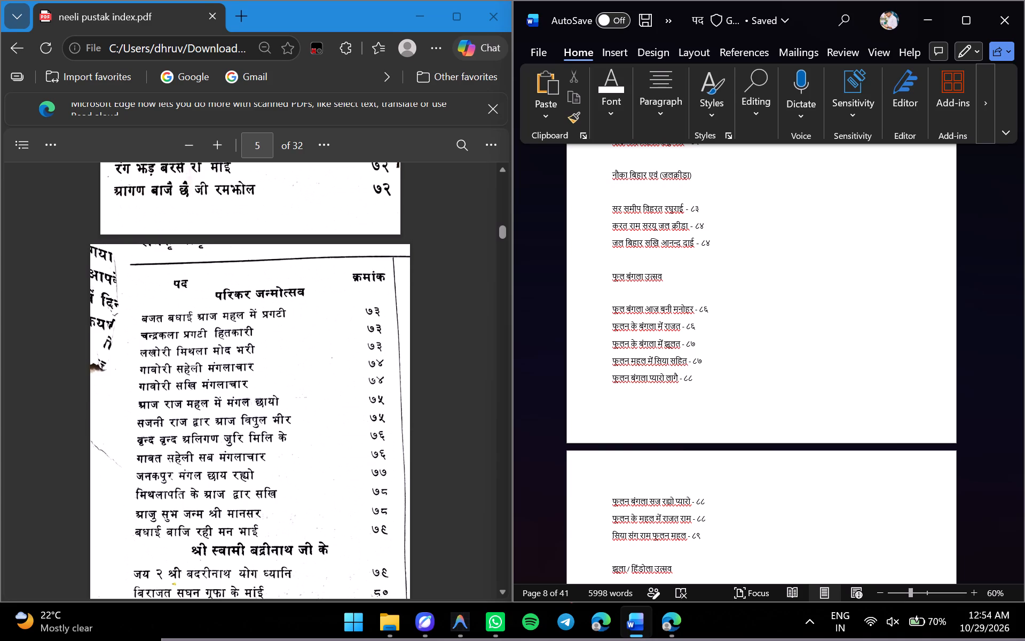
scroll(396, 359, up, 3)
scroll(396, 359, down, 6)
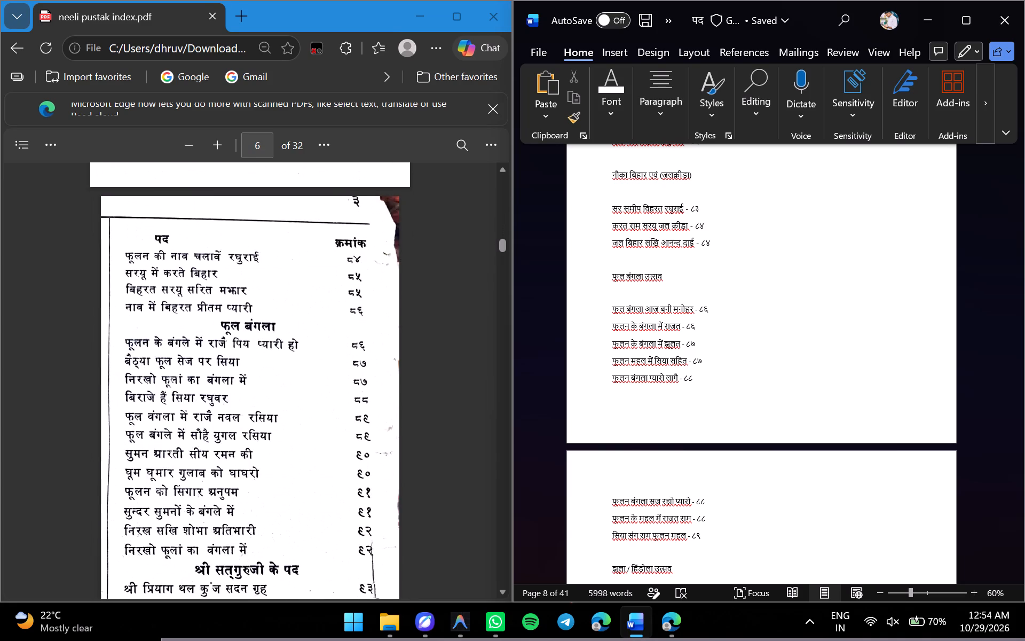
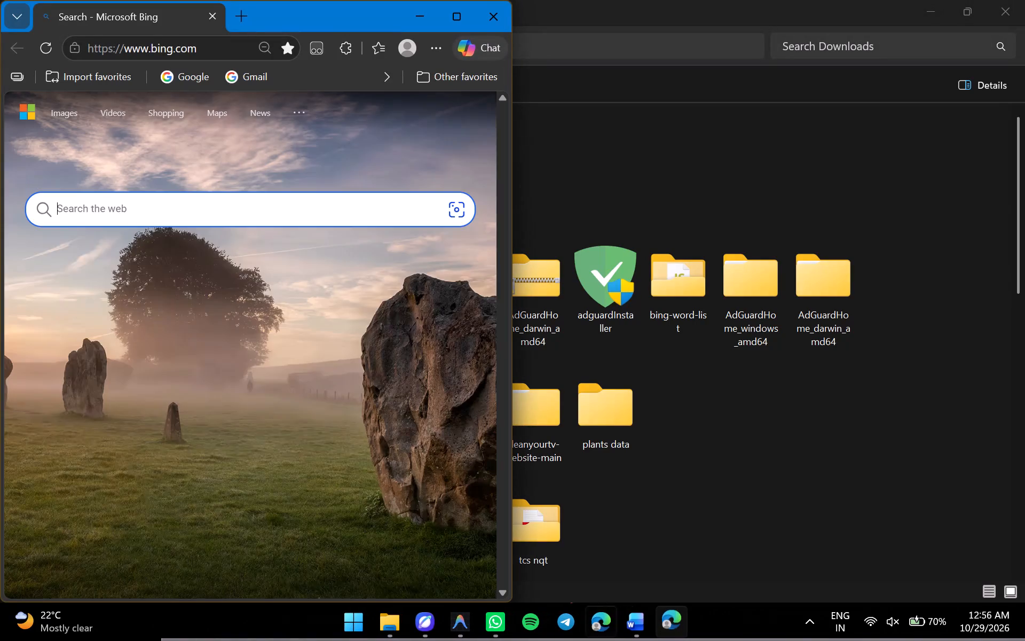
Close the Bing search window and open neeli pustak index.pdf from the Downloads folder.
click(491, 15)
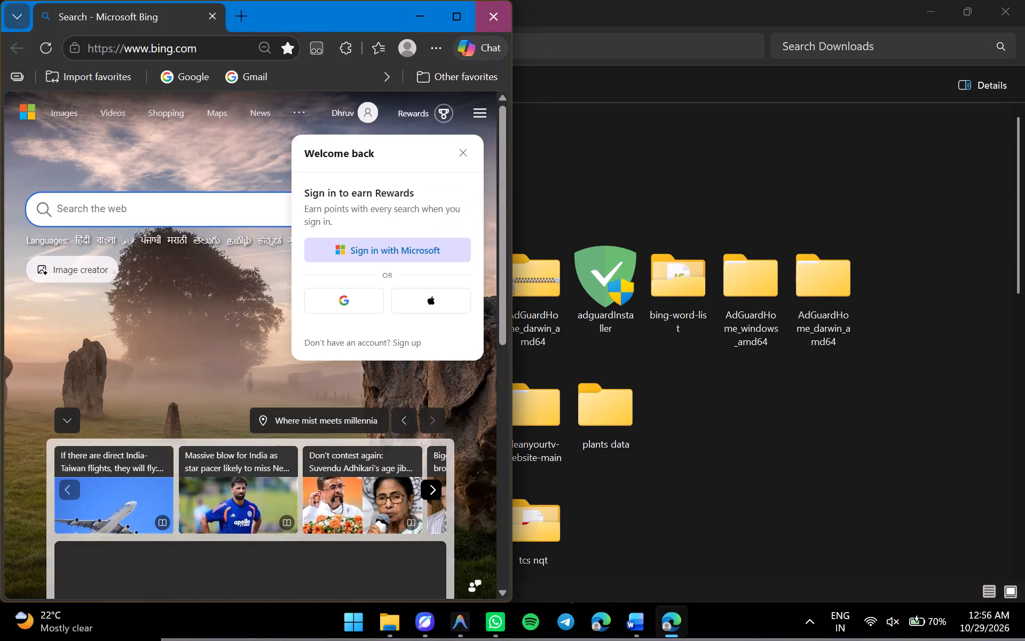
double_click(241, 163)
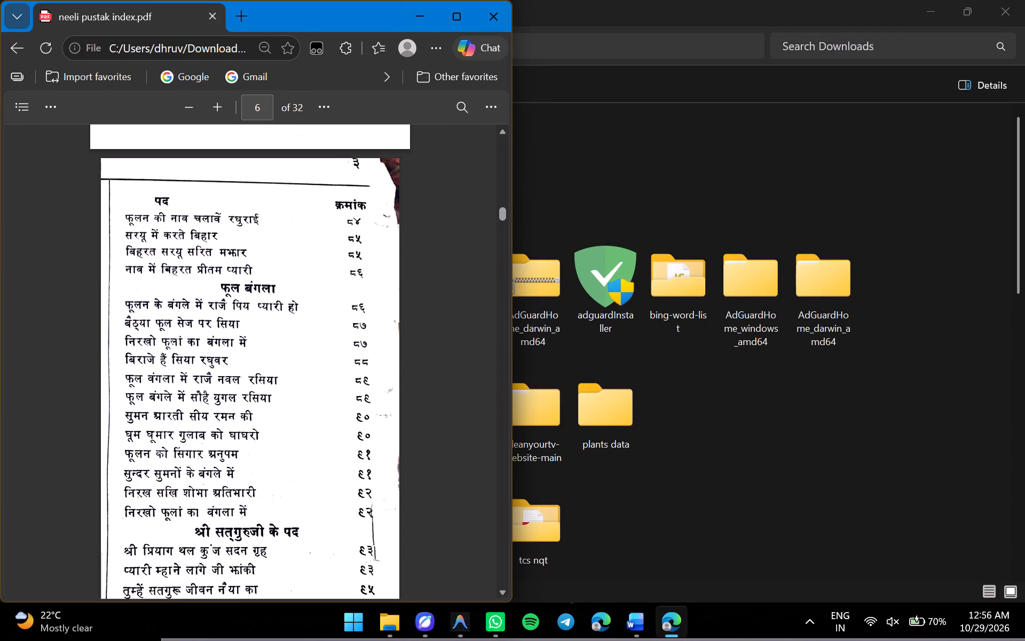
Close the window showing the scanned neeli pustak index PDF.
click(480, 24)
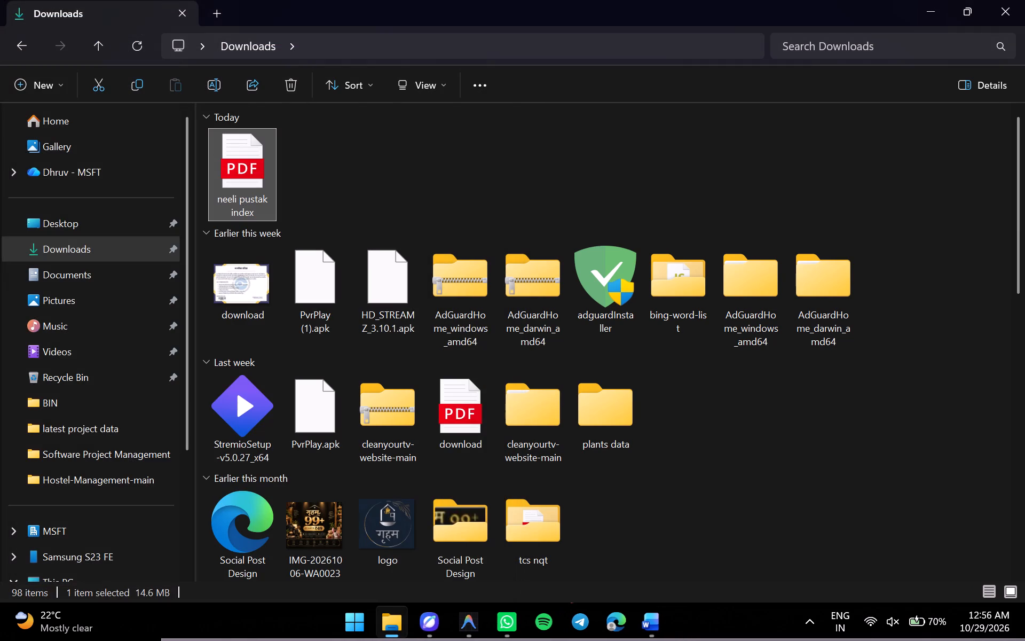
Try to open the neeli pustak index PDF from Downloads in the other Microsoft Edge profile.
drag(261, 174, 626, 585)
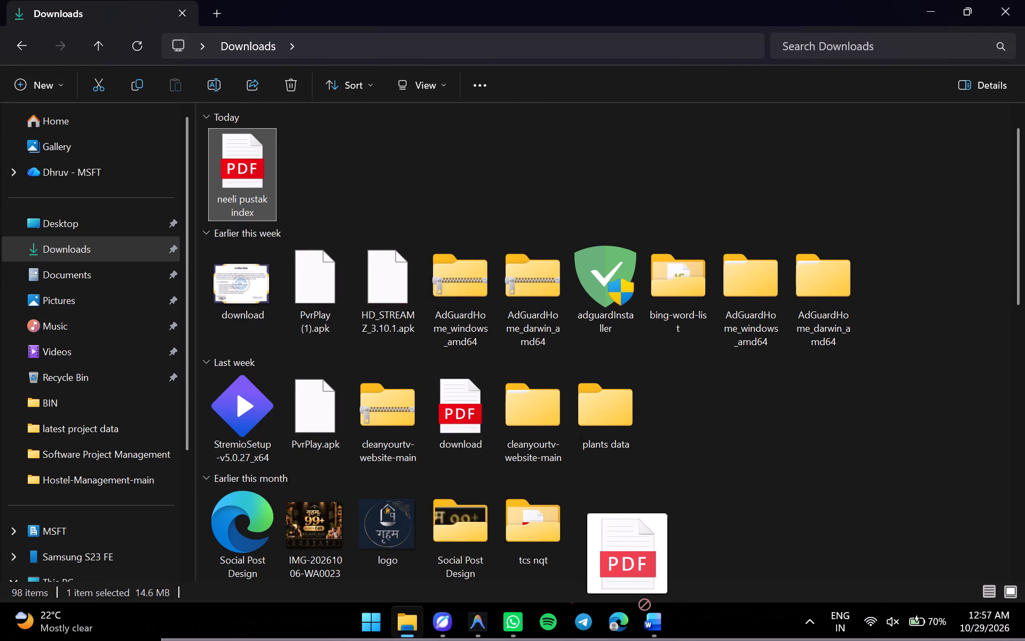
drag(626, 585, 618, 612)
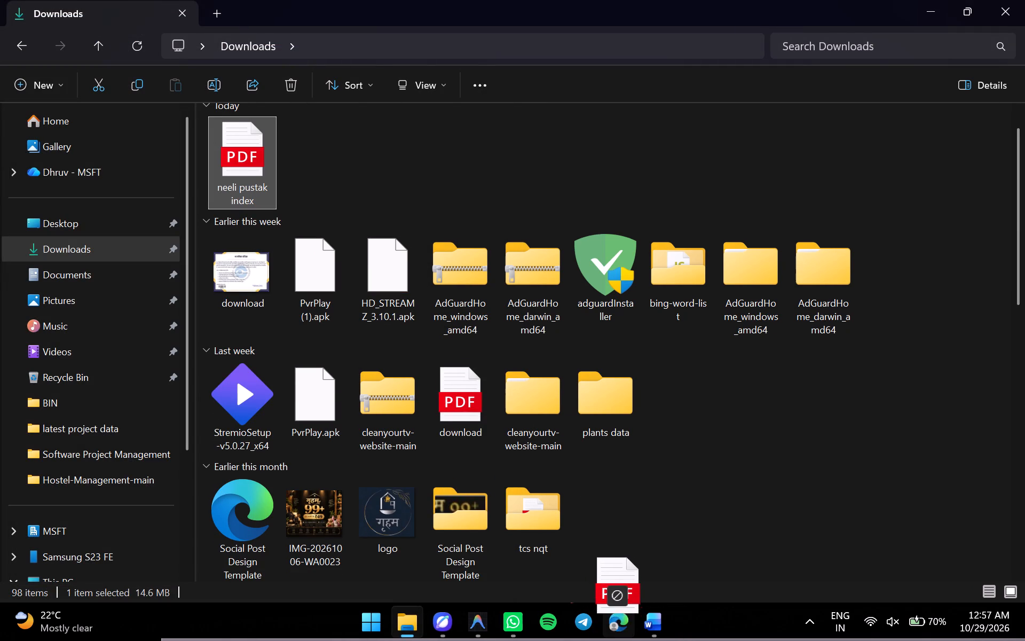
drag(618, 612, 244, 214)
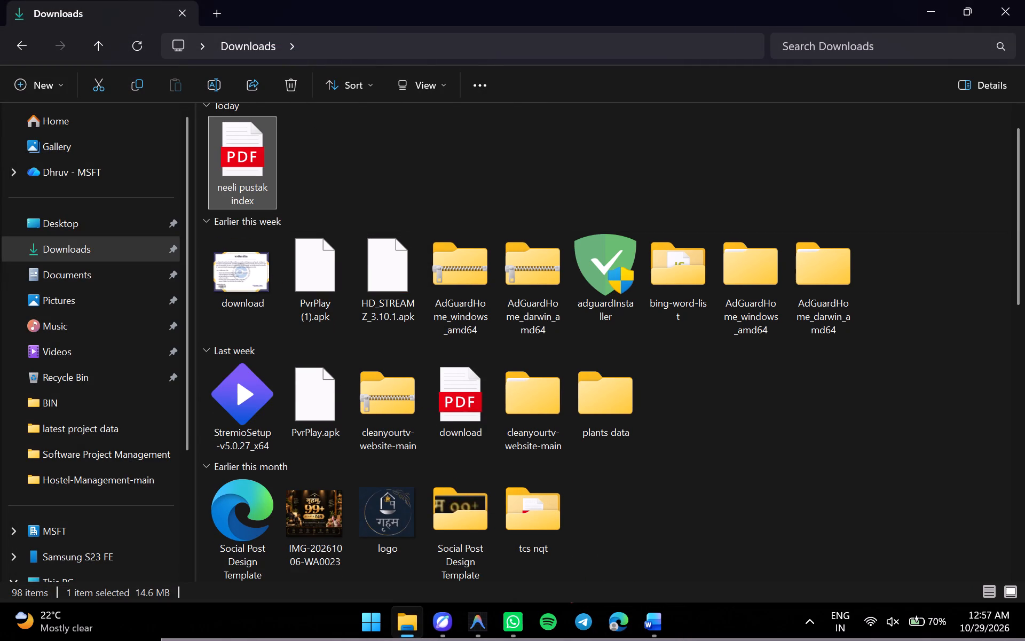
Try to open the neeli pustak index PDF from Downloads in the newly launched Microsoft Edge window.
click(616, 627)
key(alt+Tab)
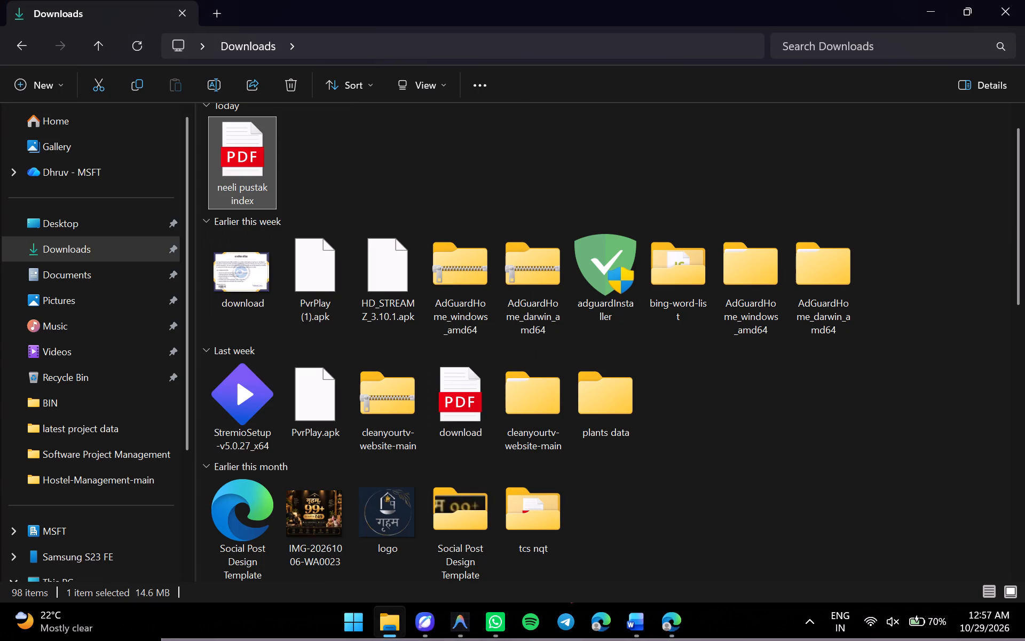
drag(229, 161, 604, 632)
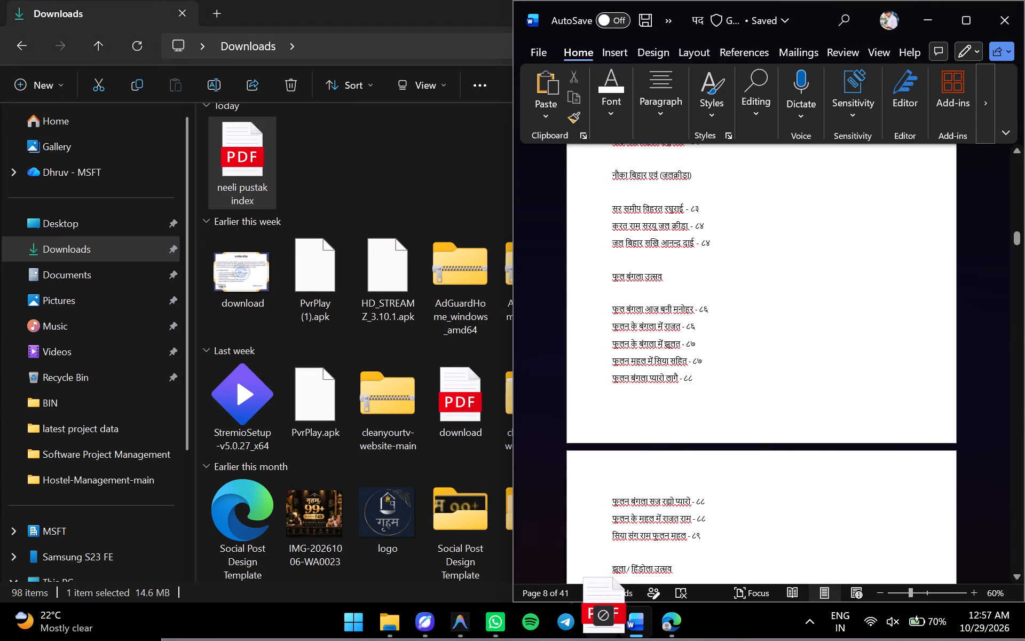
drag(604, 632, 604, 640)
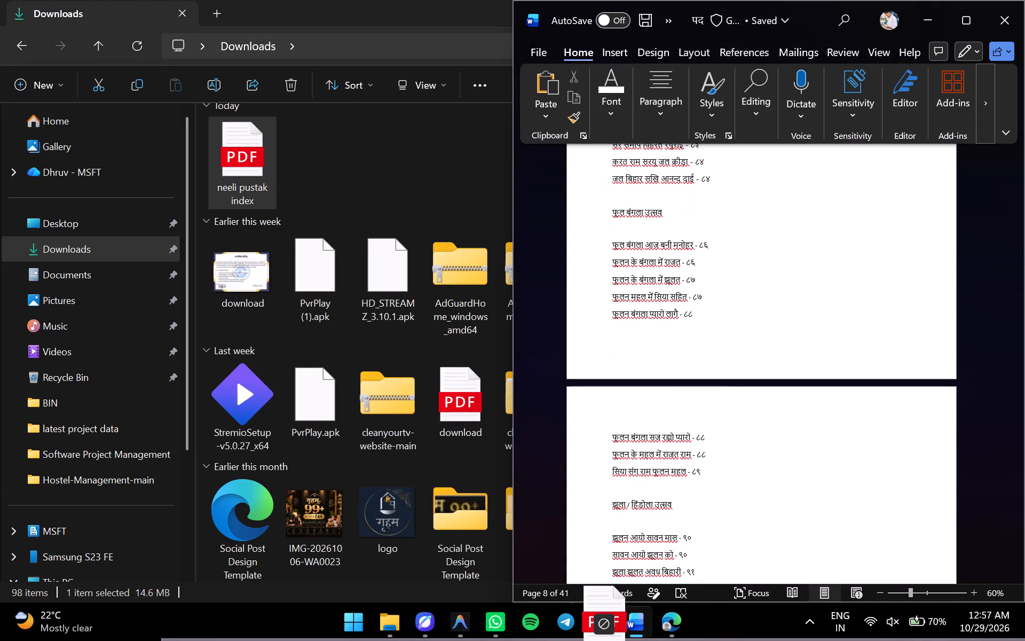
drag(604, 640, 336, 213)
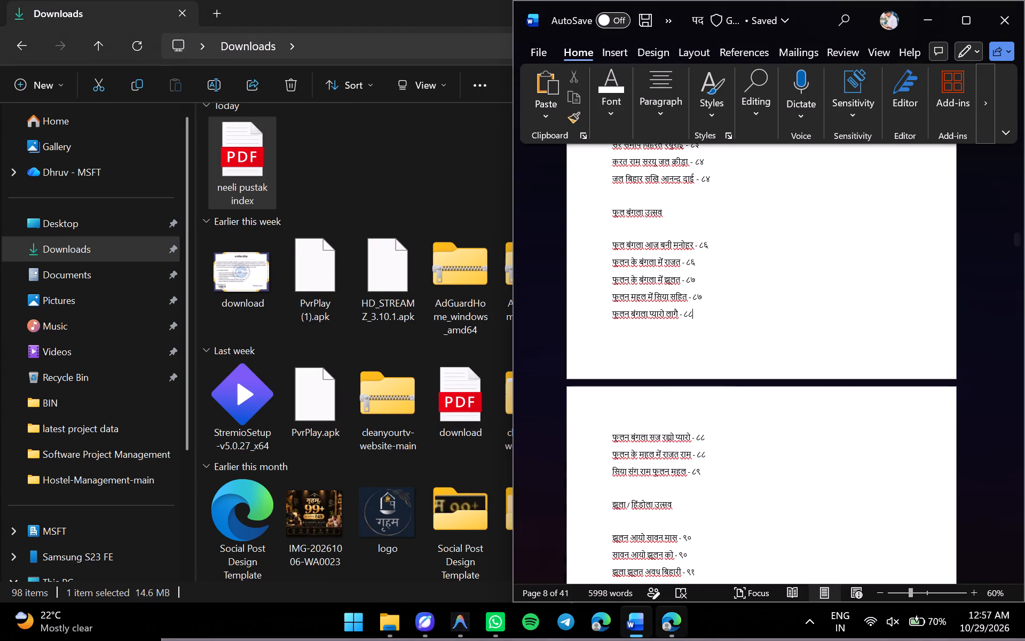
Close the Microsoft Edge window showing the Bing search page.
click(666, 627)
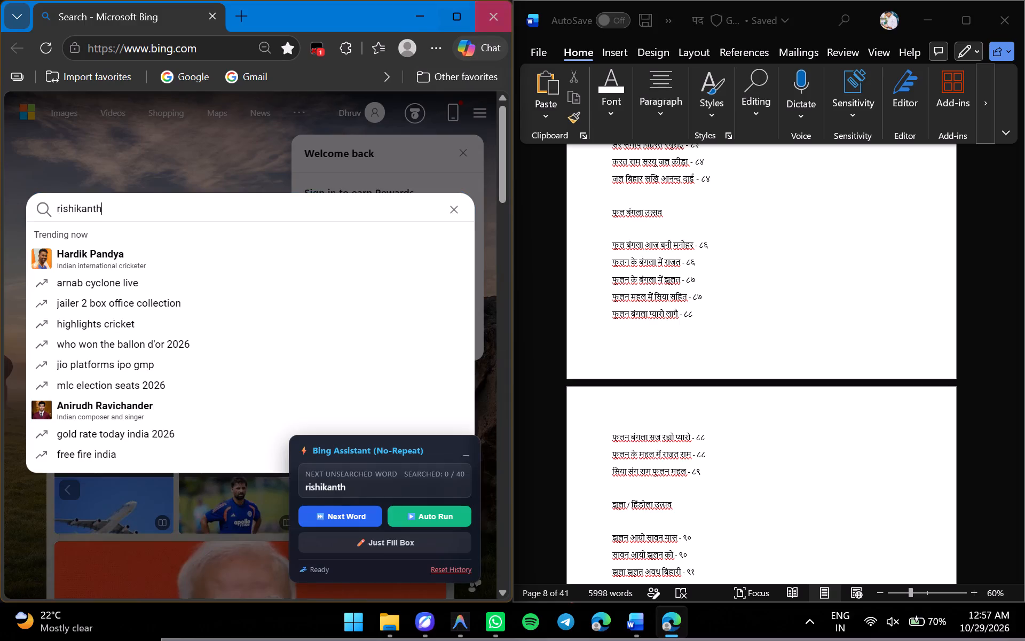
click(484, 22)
Launch Microsoft Edge with the Papier page and open the neeli pustak index PDF from Downloads in it.
click(619, 630)
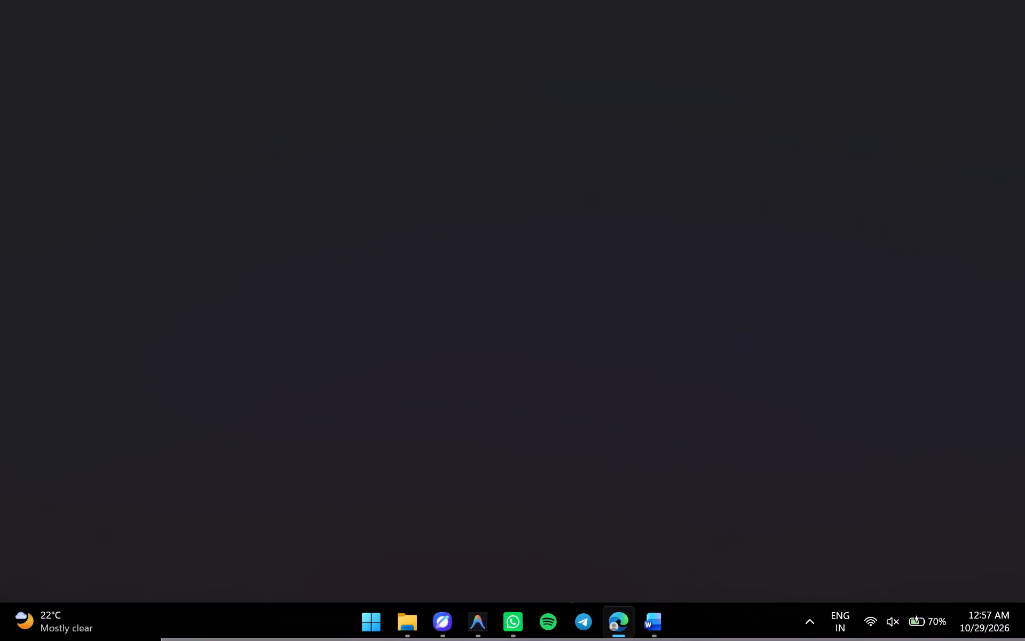
key(alt+Tab)
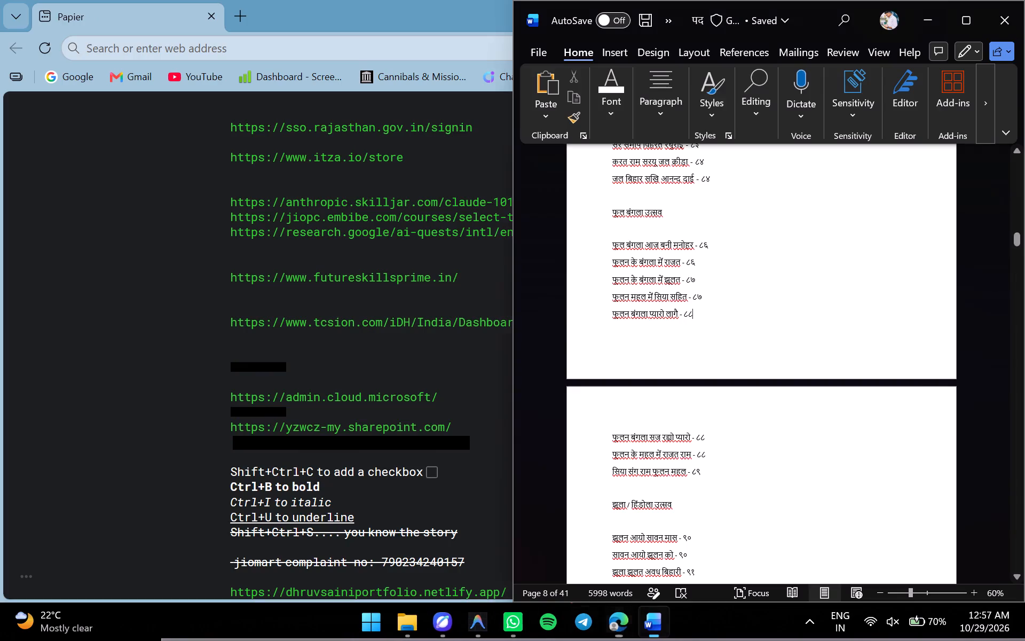
key(alt+Tab)
key(alt+Tab)
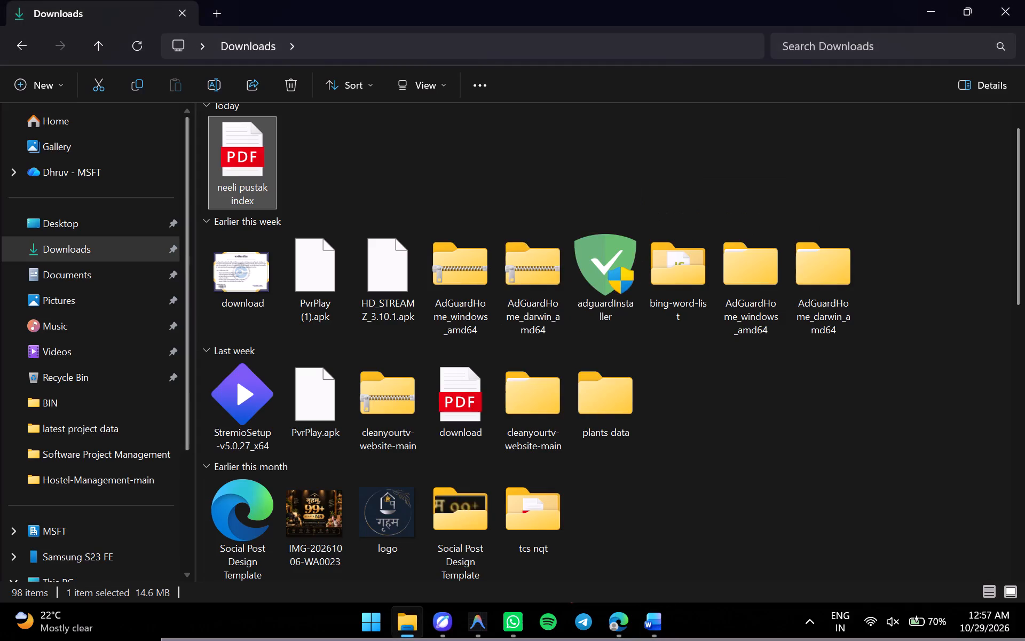
double_click(254, 157)
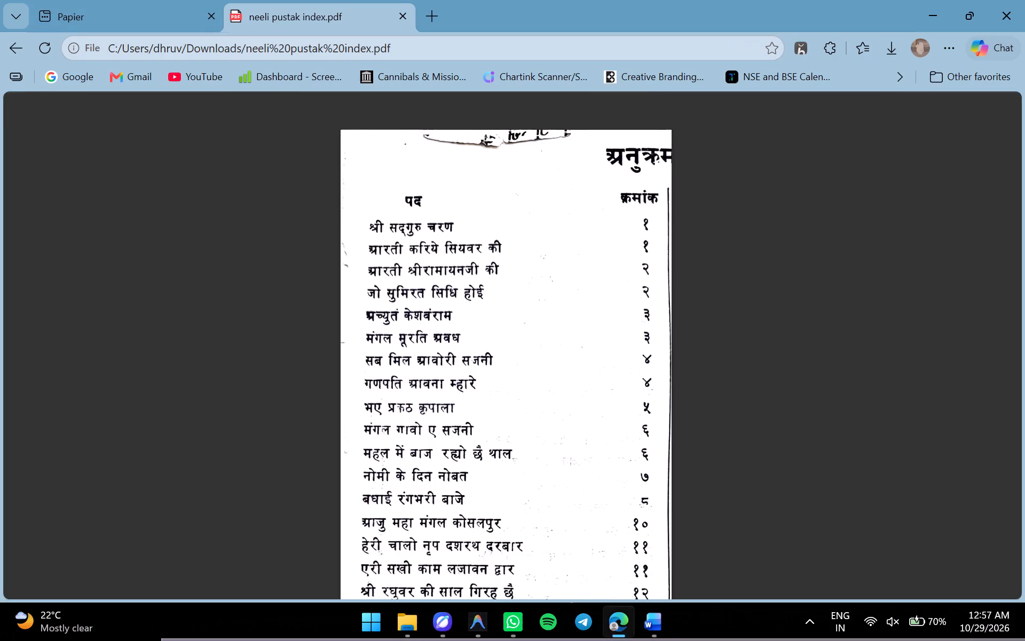
Close the Papier tab, keeping the neeli pustak index PDF tab open.
click(216, 22)
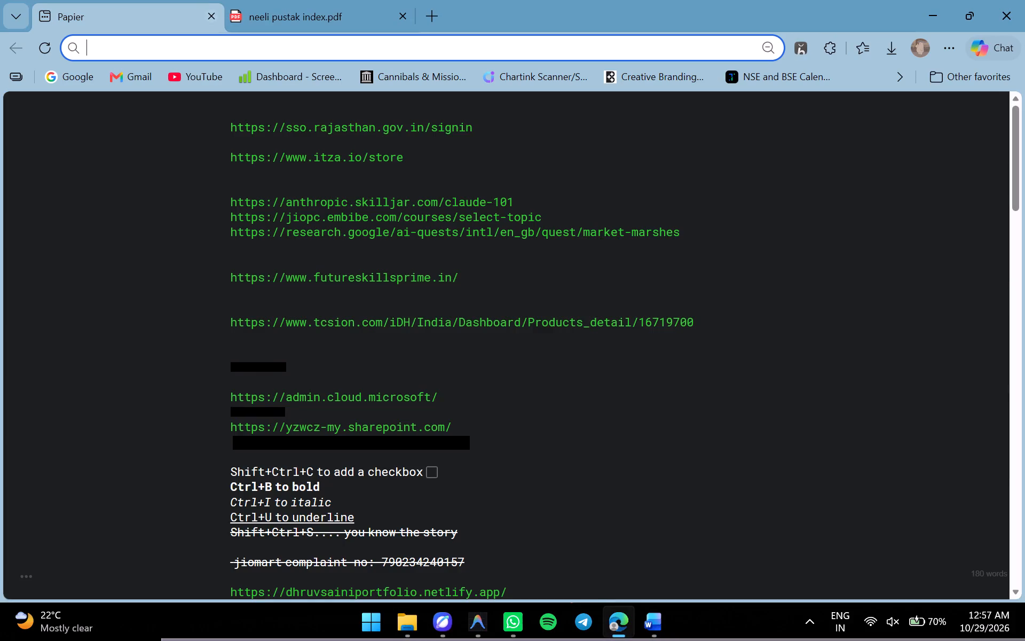
click(215, 10)
Bring the पद Word document in front beside the neeli pustak index PDF.
key(alt+Tab)
key(alt+Tab)
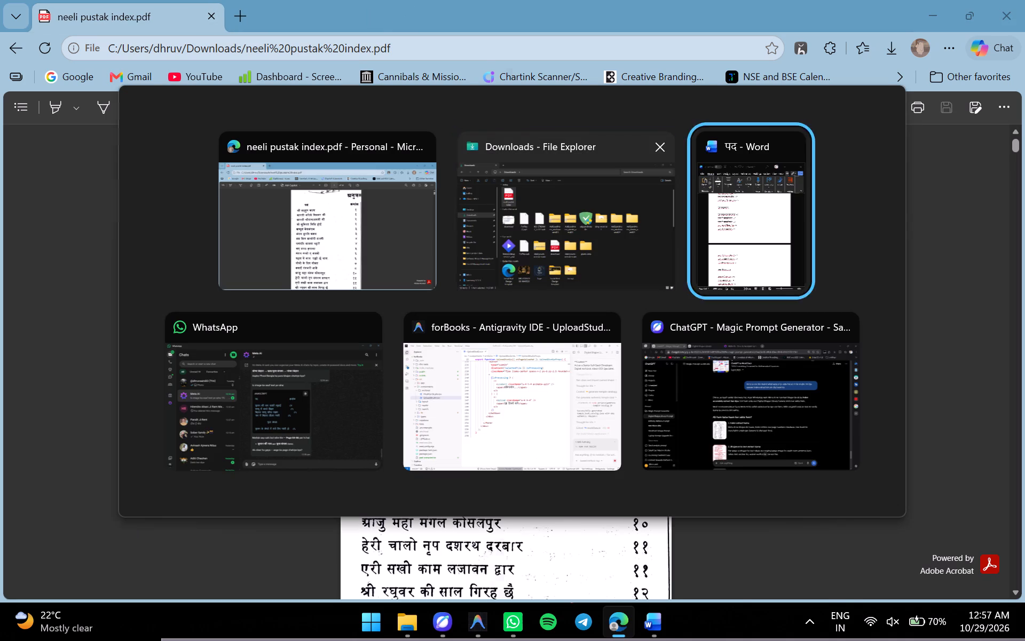
key(alt+Tab)
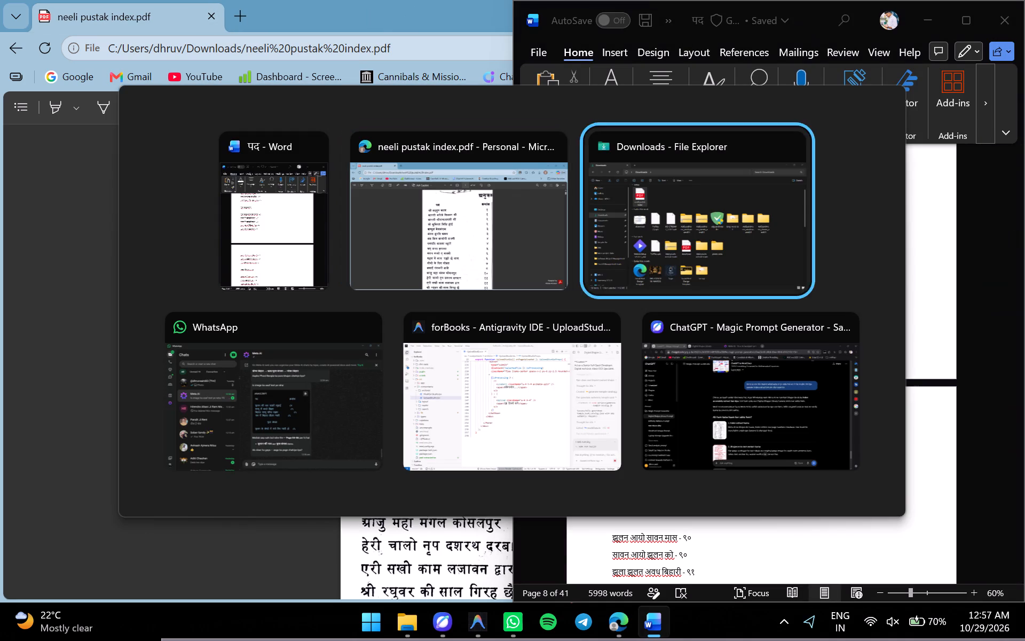